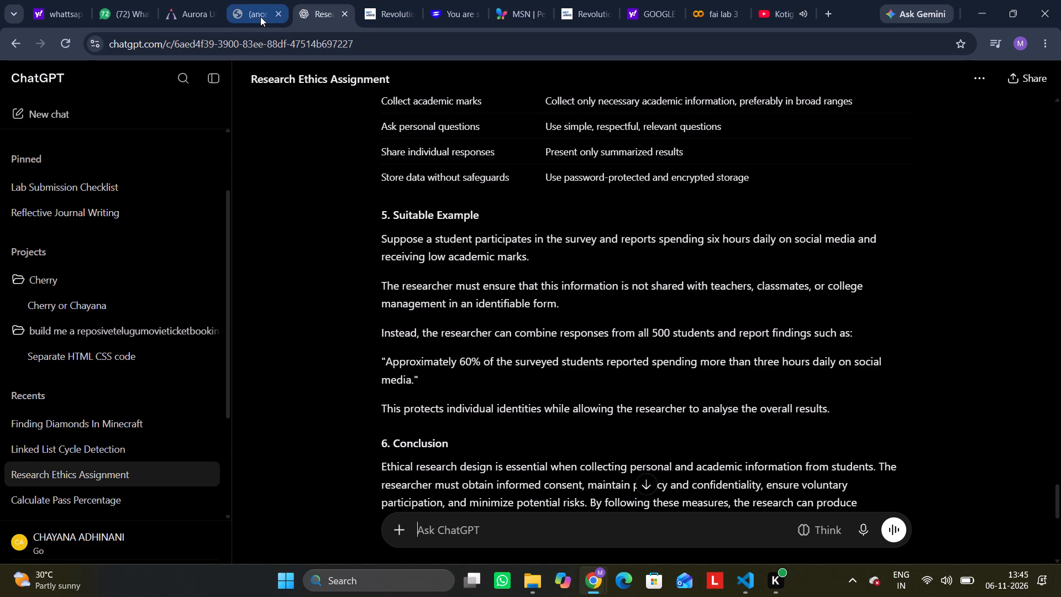
# Copy all the code of the first cell in the fai lab 3 Colab notebook.
pyautogui.click(710, 15)
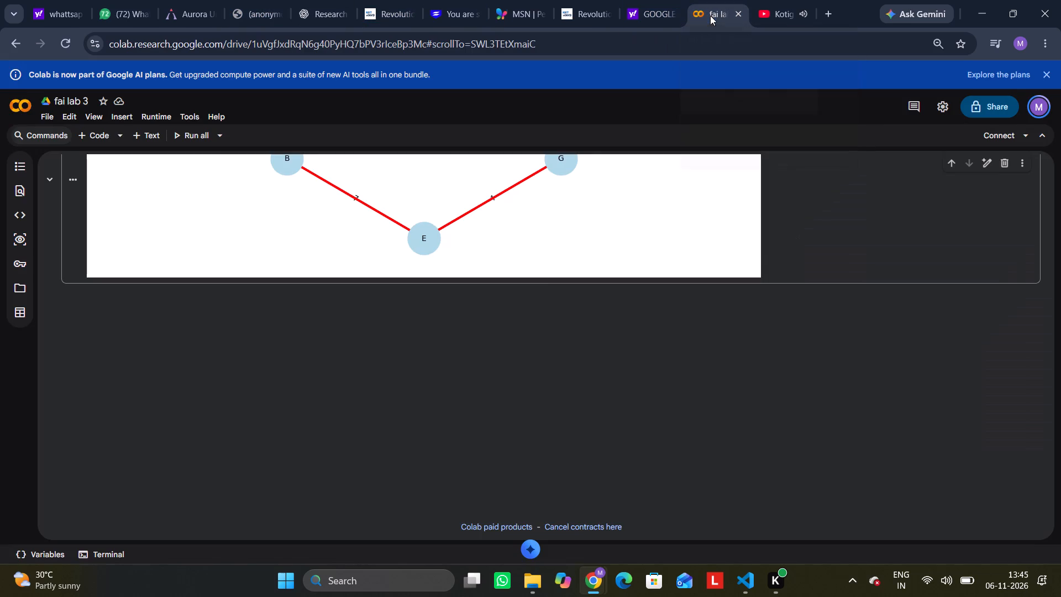
pyautogui.scroll(17, 481, 315)
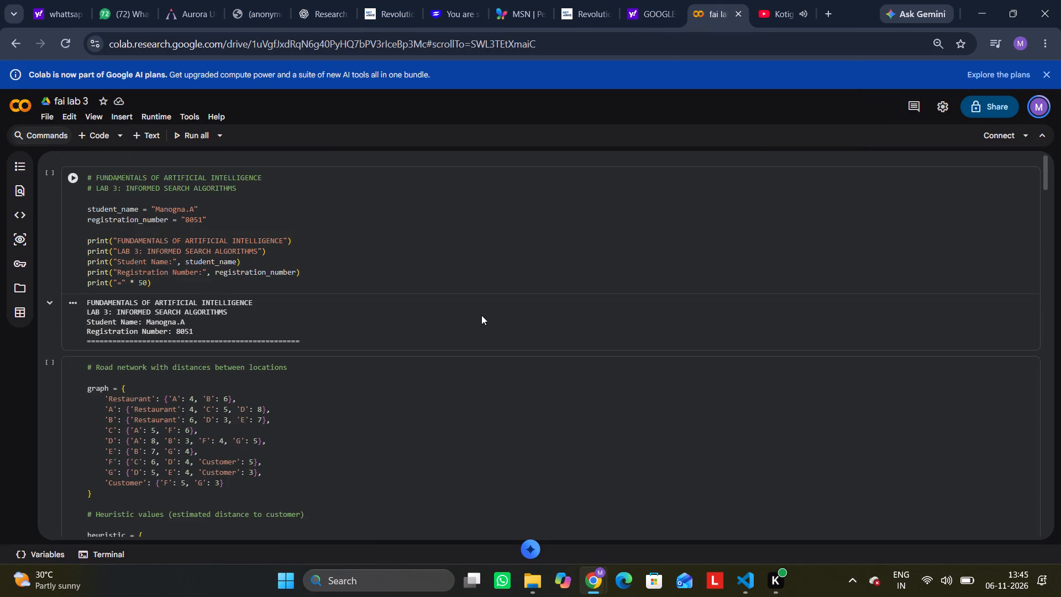
pyautogui.scroll(2, 481, 315)
pyautogui.moveTo(87, 175); pyautogui.dragTo(157, 281)
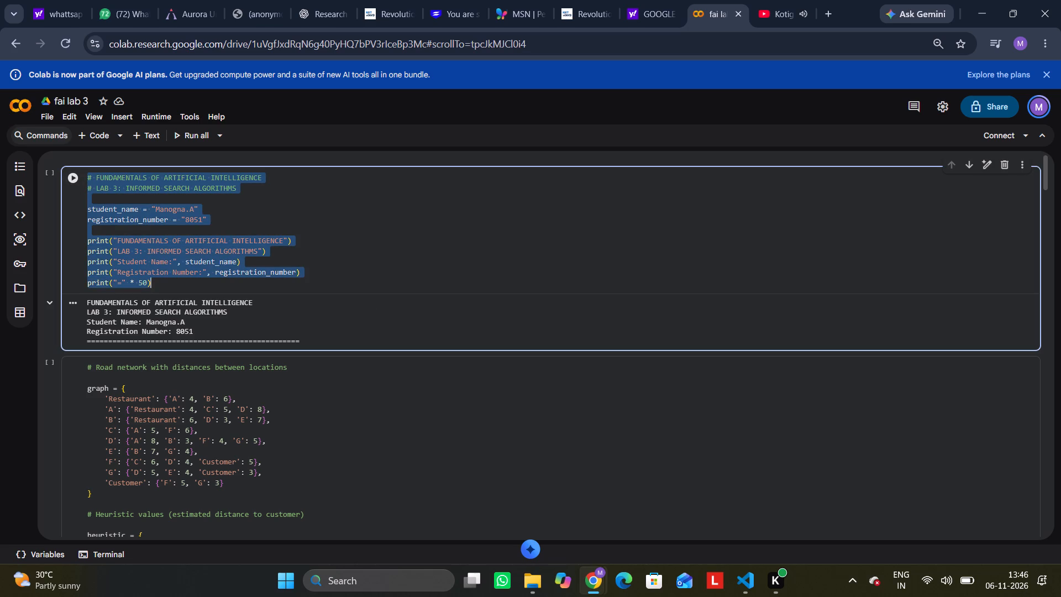
pyautogui.hotkey('ctrl', 'c')
# Switch to the Adhinani Chrome profile, find Word for the web through the earlier "word" search, and create a blank document.
pyautogui.click(1023, 51)
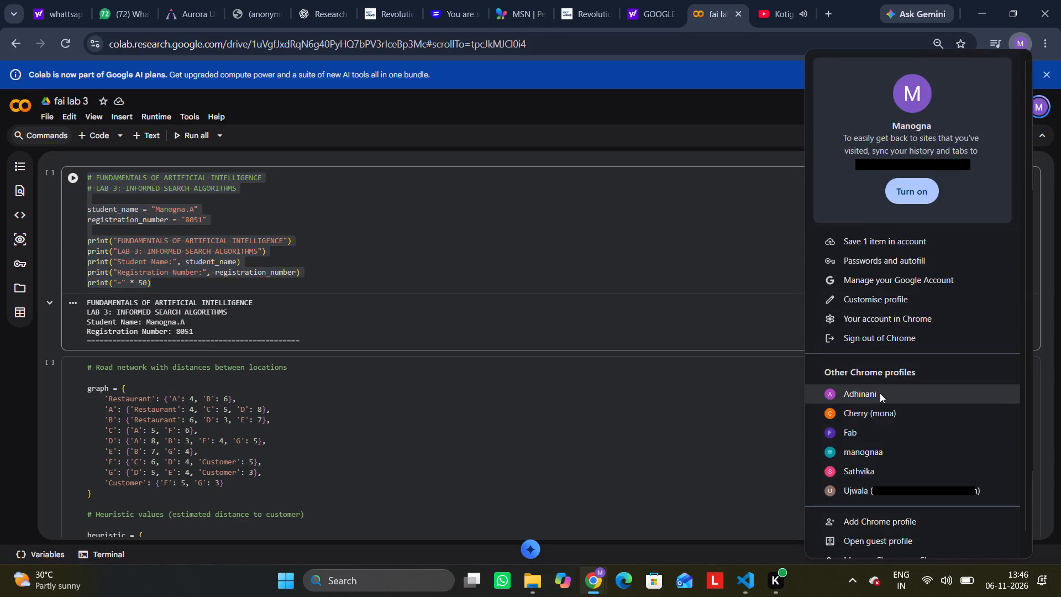
pyautogui.click(880, 393)
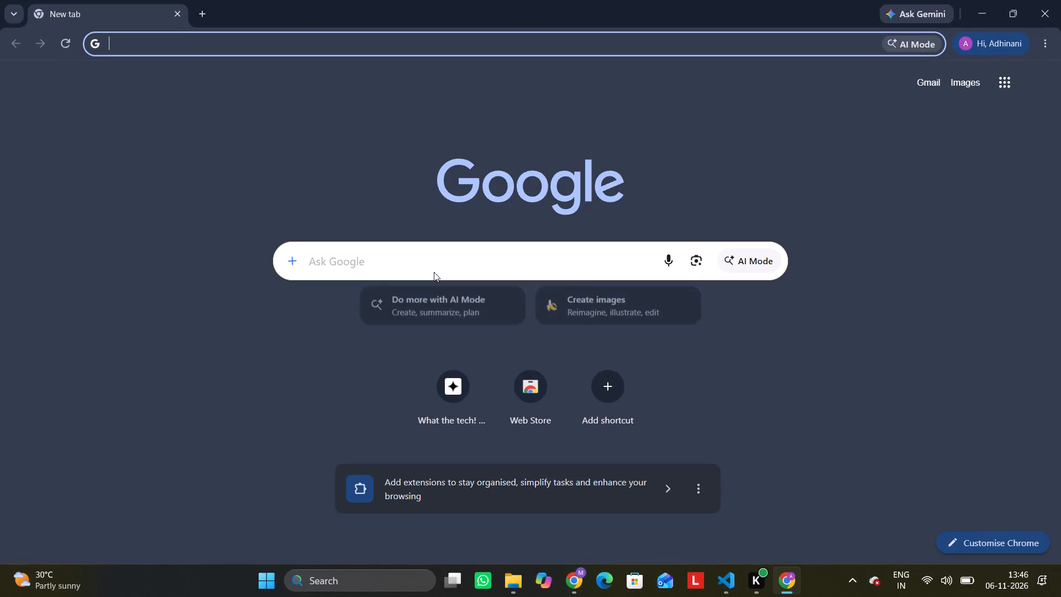
pyautogui.click(348, 258)
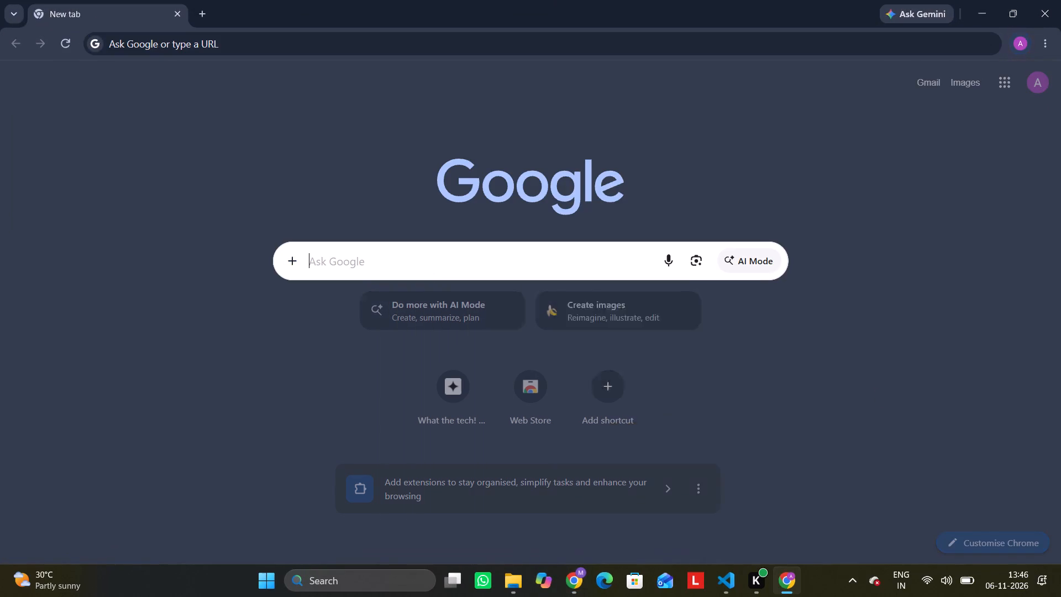
pyautogui.click(348, 296)
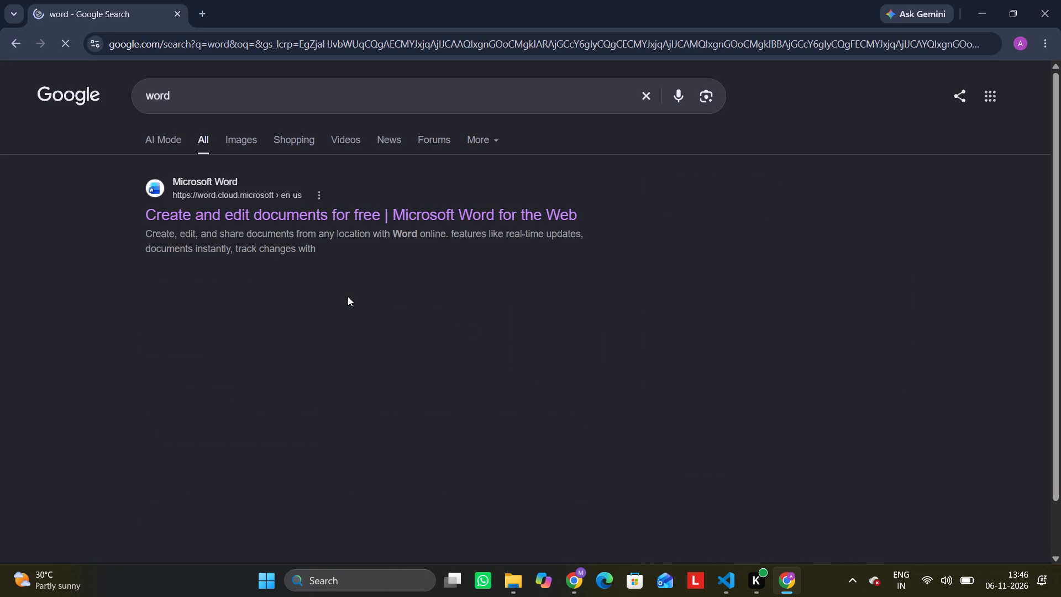
pyautogui.click(274, 210)
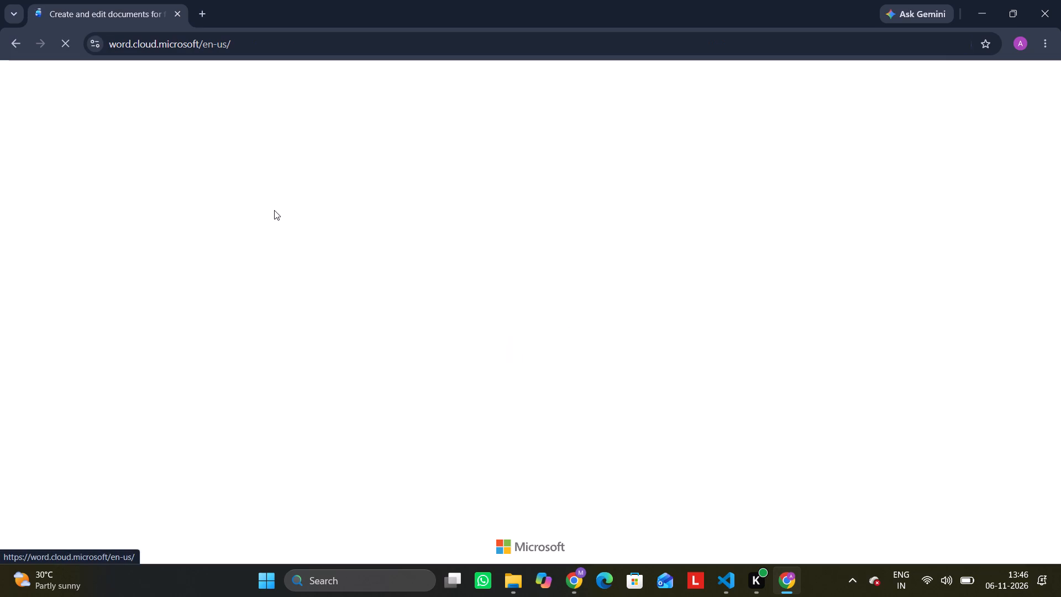
pyautogui.moveTo(274, 210); pyautogui.dragTo(419, 261)
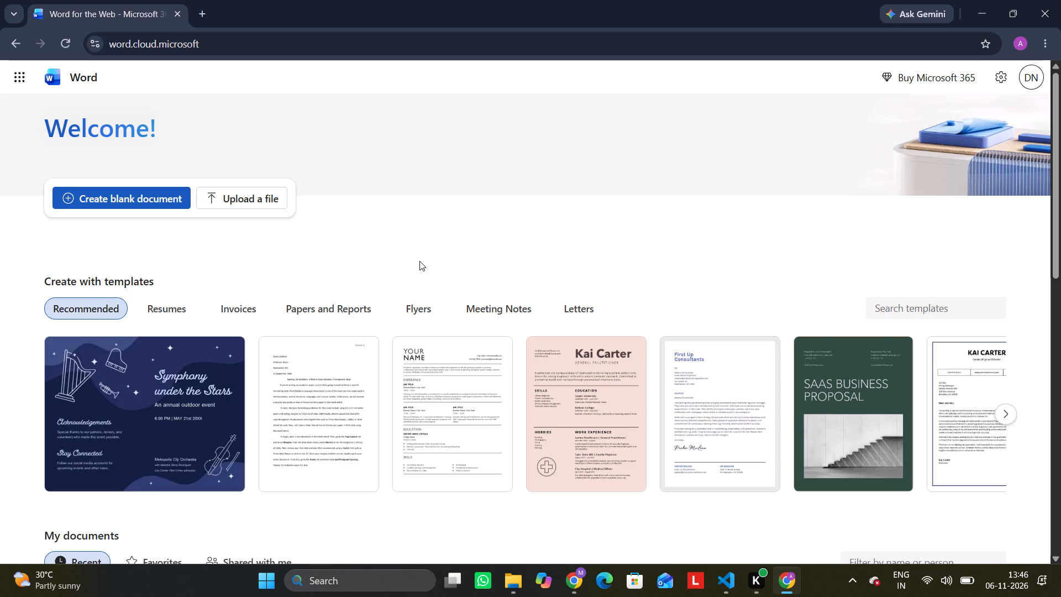
pyautogui.click(135, 208)
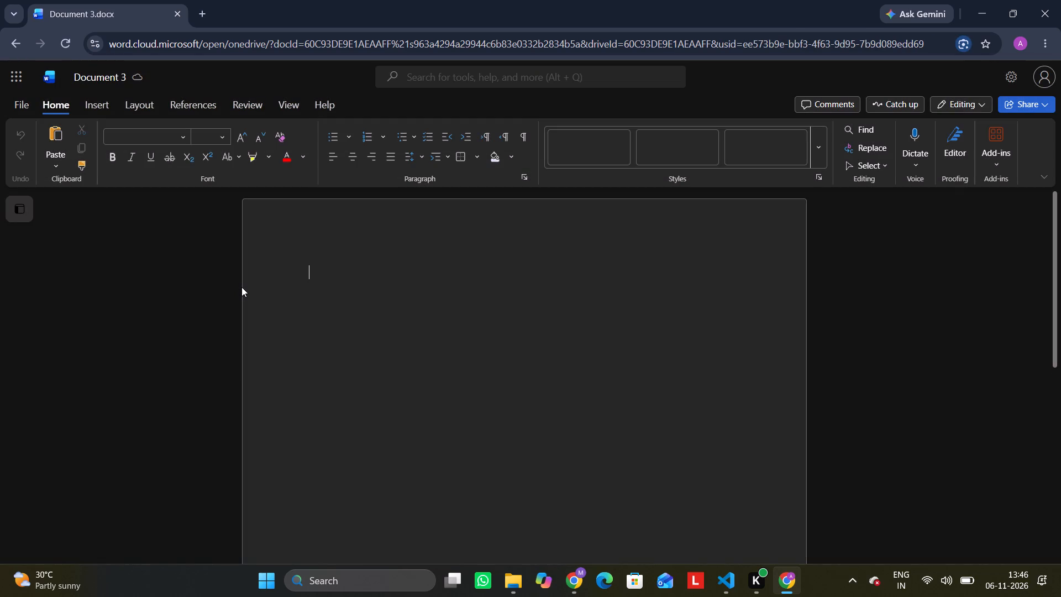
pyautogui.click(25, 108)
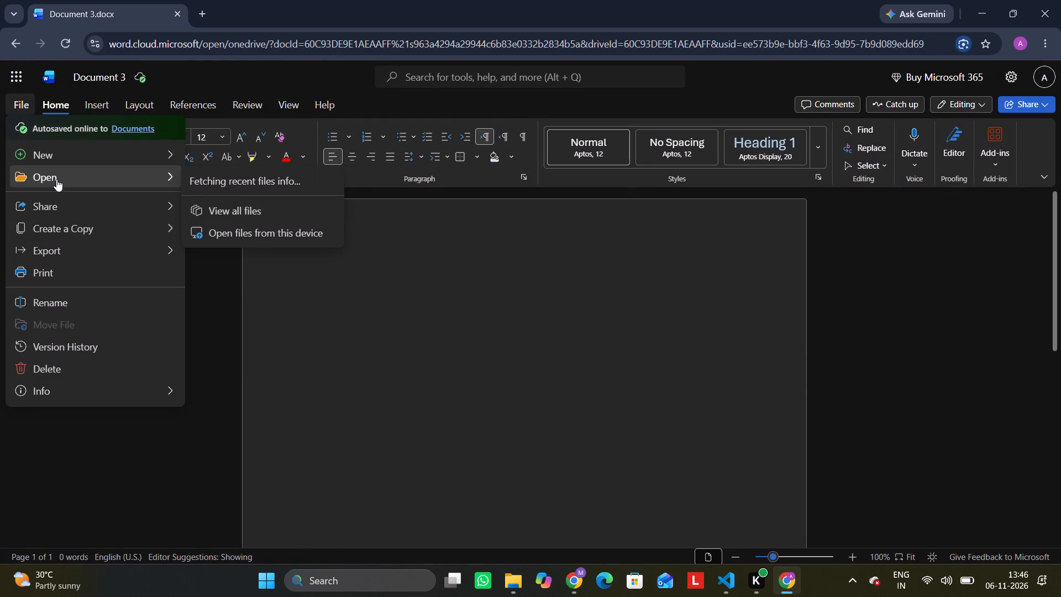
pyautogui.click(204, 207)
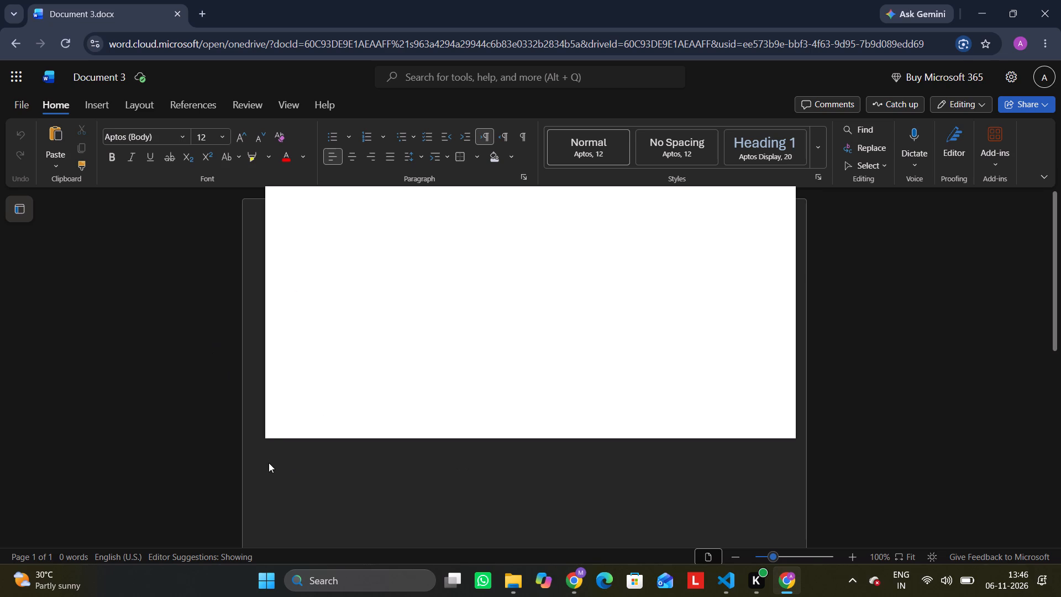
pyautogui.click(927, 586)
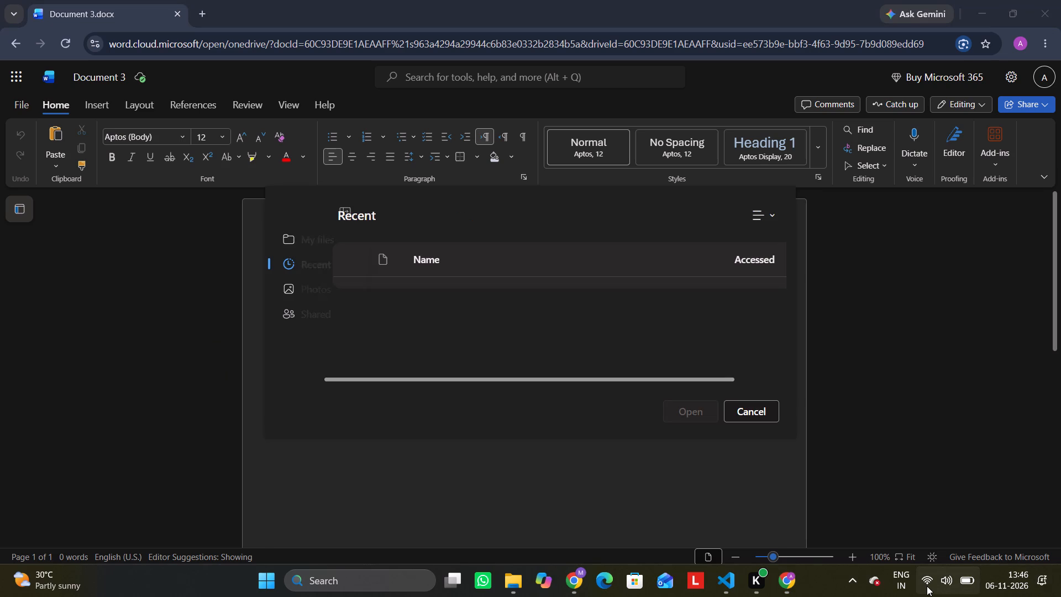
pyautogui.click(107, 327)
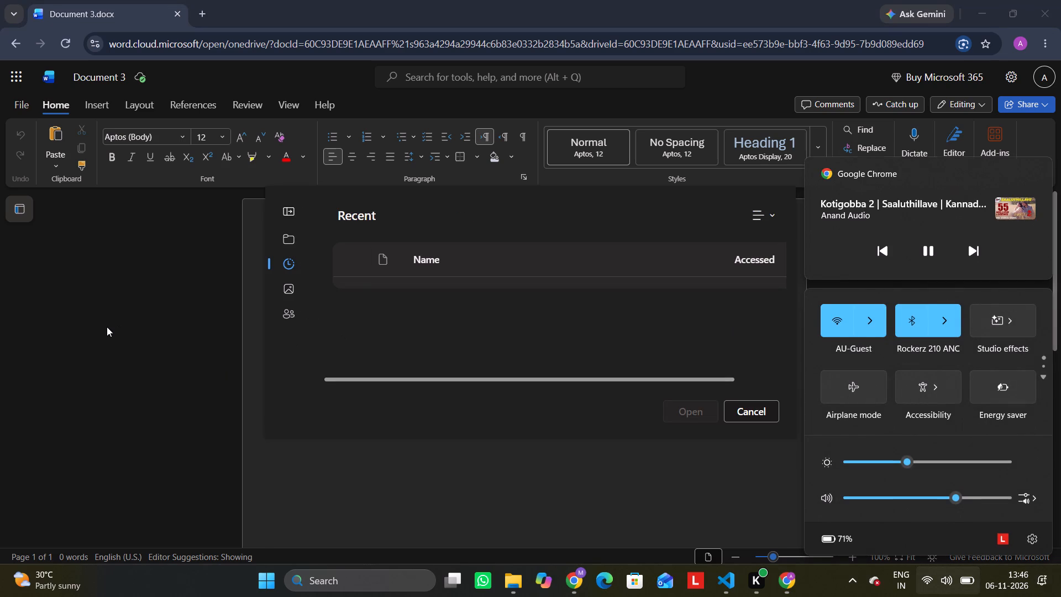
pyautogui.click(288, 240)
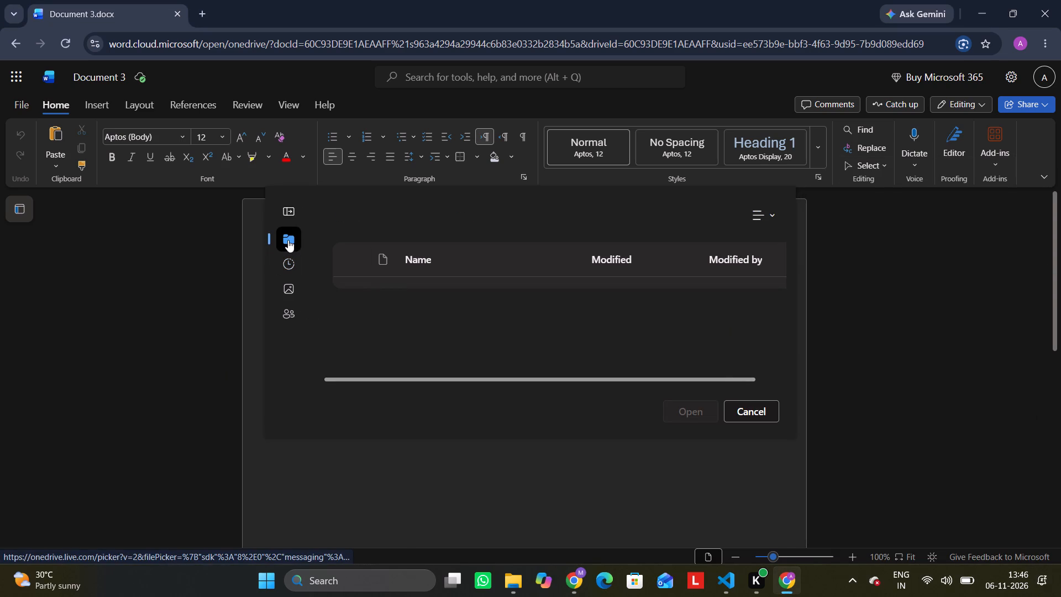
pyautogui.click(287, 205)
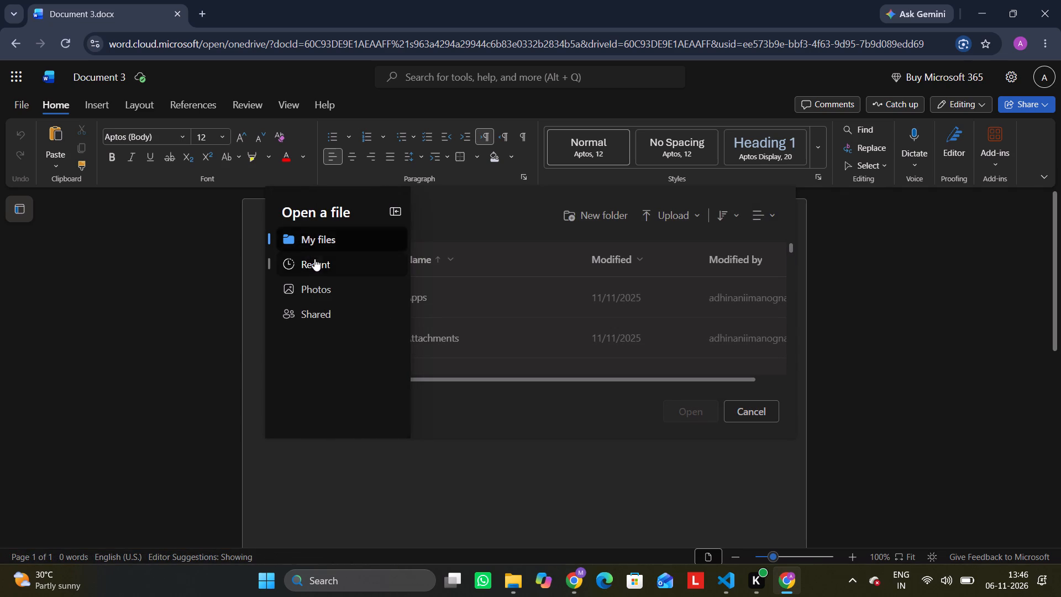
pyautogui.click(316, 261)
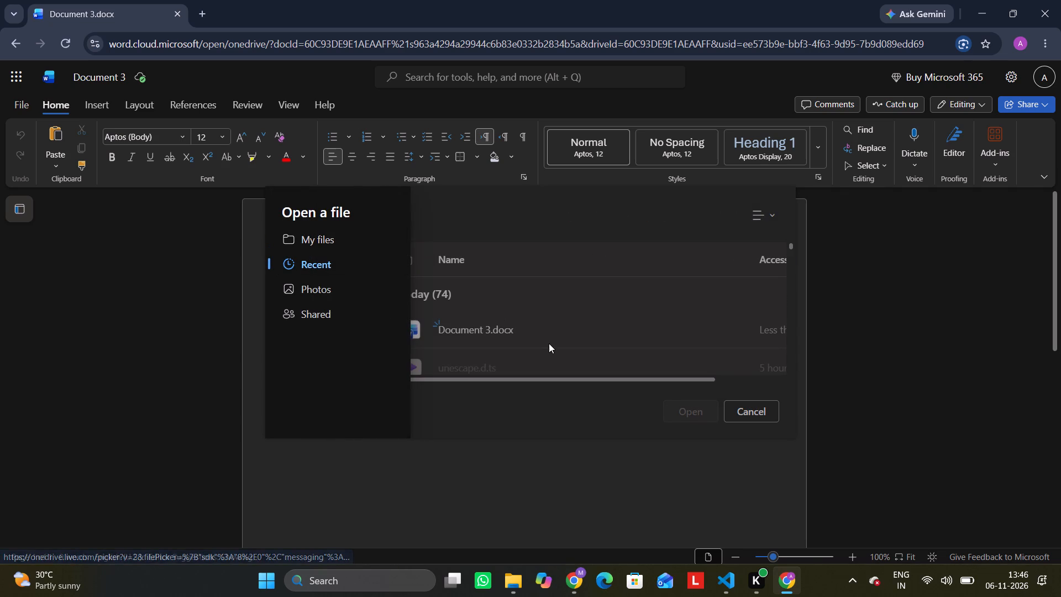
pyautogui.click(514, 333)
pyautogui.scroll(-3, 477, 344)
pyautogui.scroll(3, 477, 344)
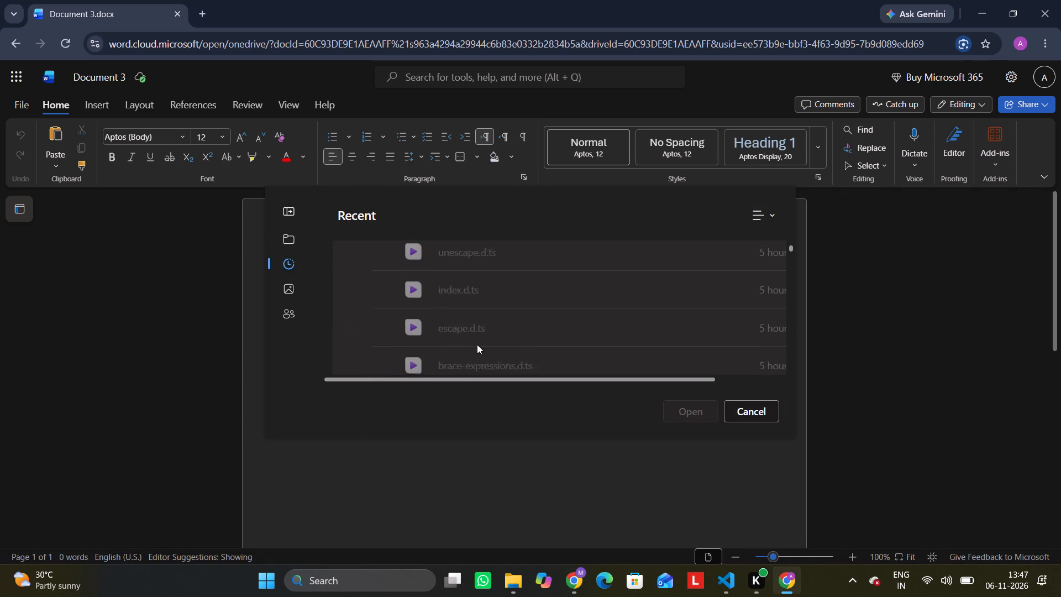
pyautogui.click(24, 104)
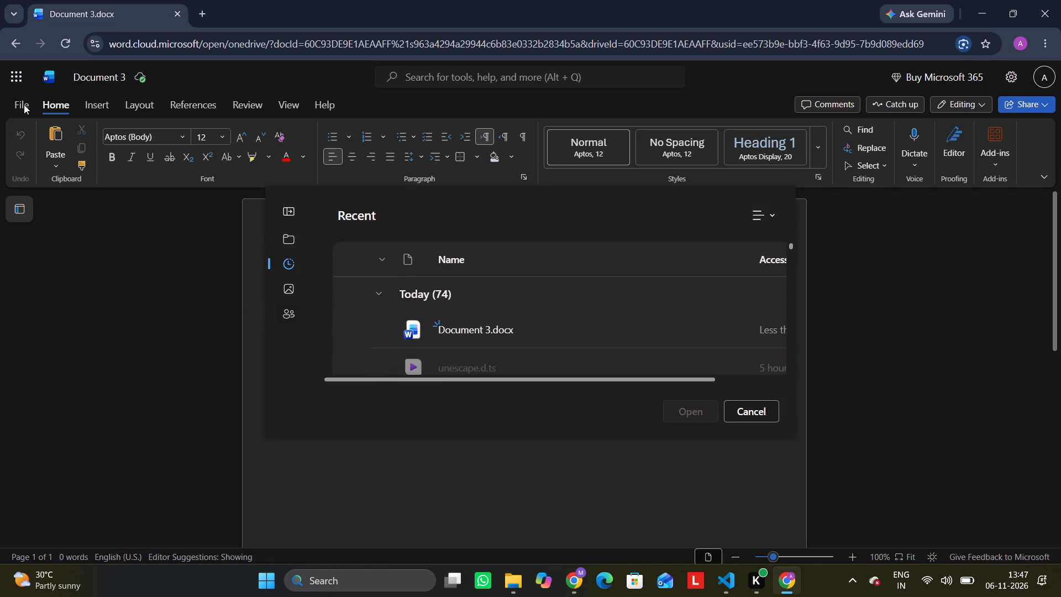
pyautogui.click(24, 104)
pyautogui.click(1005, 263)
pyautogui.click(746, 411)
# Open the recently used document "lab journal 2 bdf.docx".
pyautogui.click(24, 107)
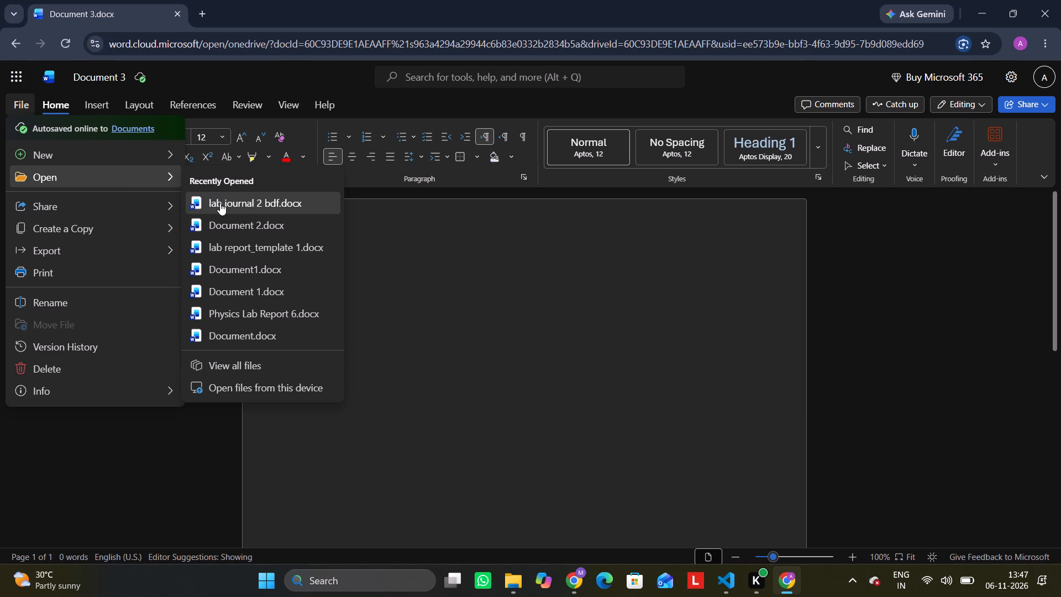
pyautogui.click(220, 203)
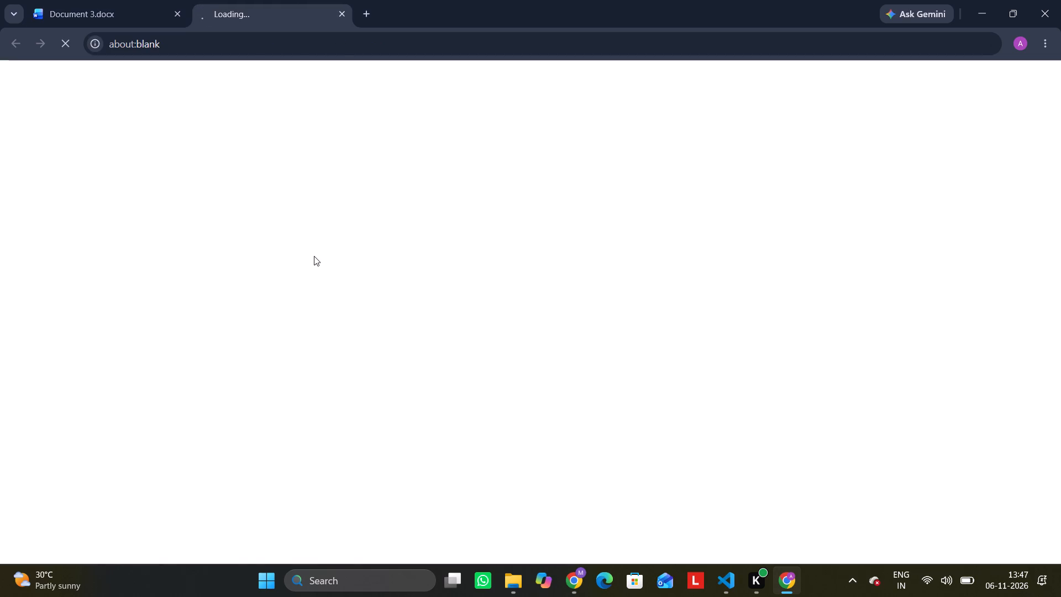
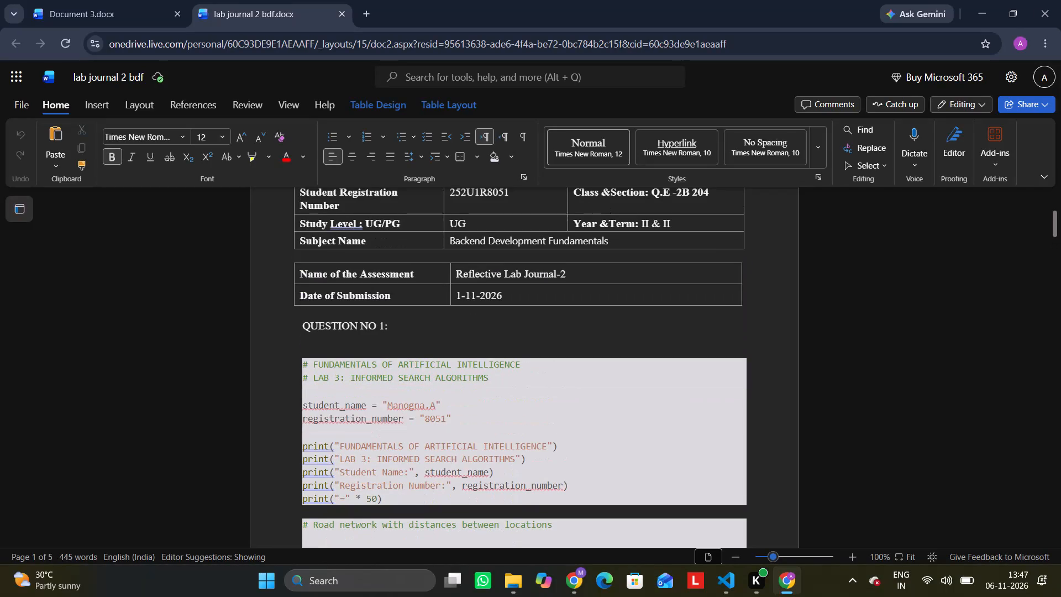
# Look through the code sections already in the lab journal, from the road network down to the A* search at the end.
pyautogui.scroll(-4, 439, 380)
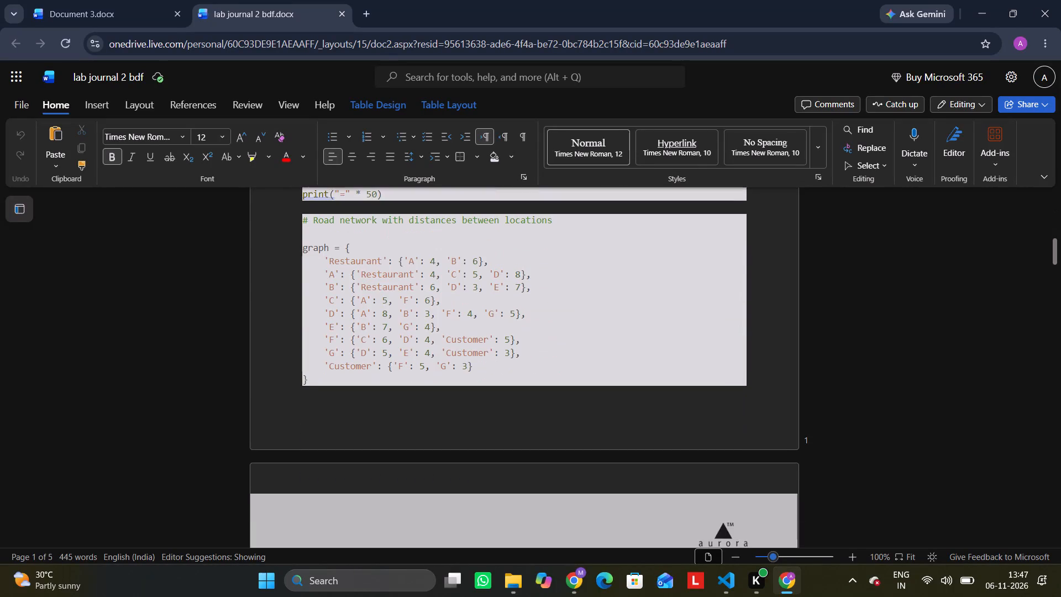
pyautogui.scroll(-9, 439, 380)
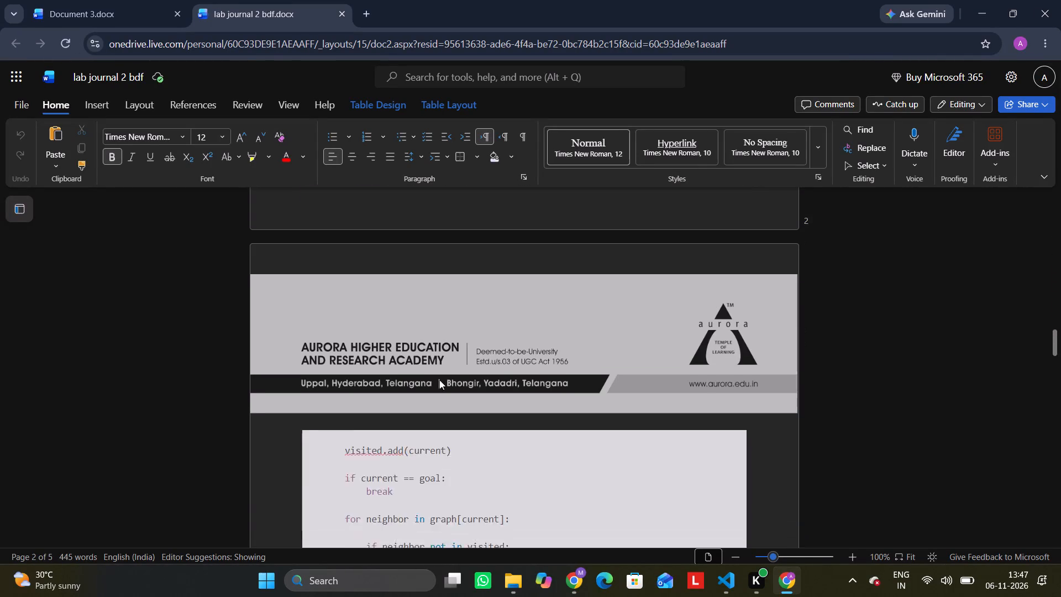
pyautogui.scroll(-9, 439, 380)
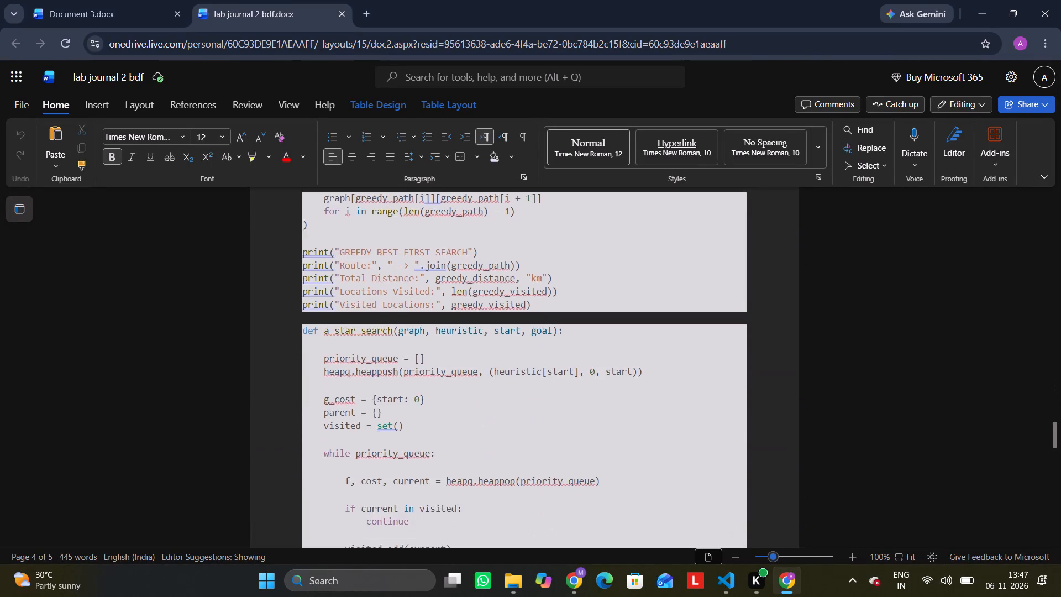
pyautogui.scroll(-8, 439, 380)
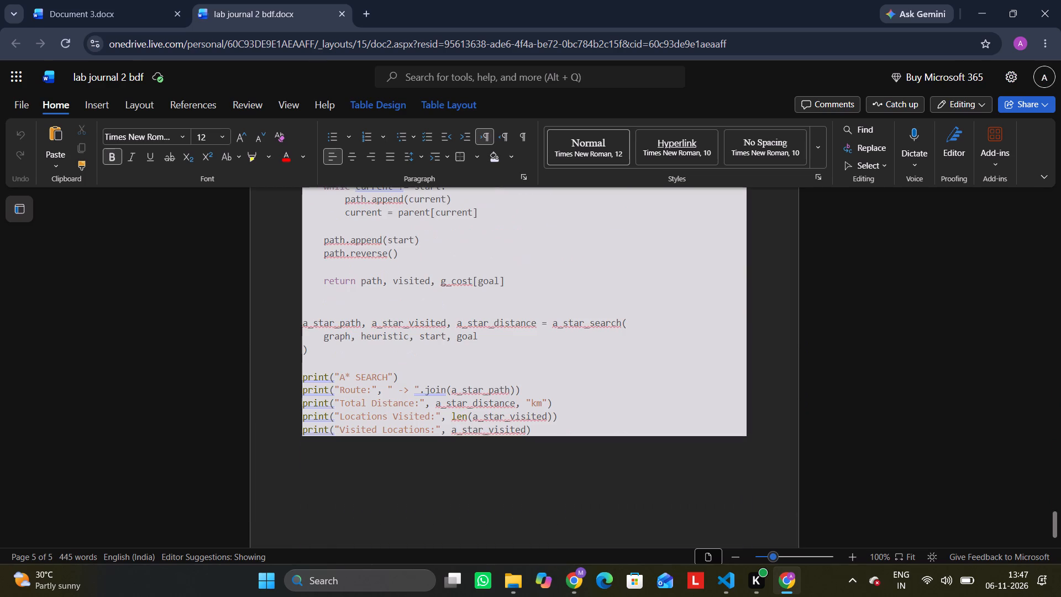
pyautogui.scroll(-1, 439, 380)
pyautogui.scroll(1, 439, 380)
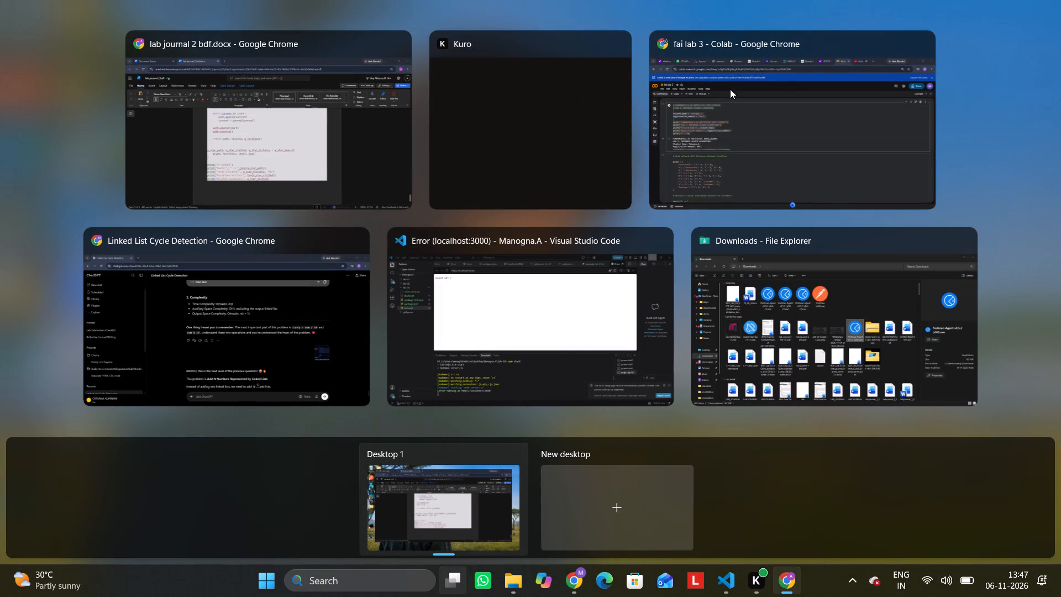
# Switch to the fai lab 3 Colab notebook and copy all the code of the "FOOD DELIVERY ROUTE COMPARISON" cell.
pyautogui.click(730, 89)
pyautogui.scroll(-9, 308, 333)
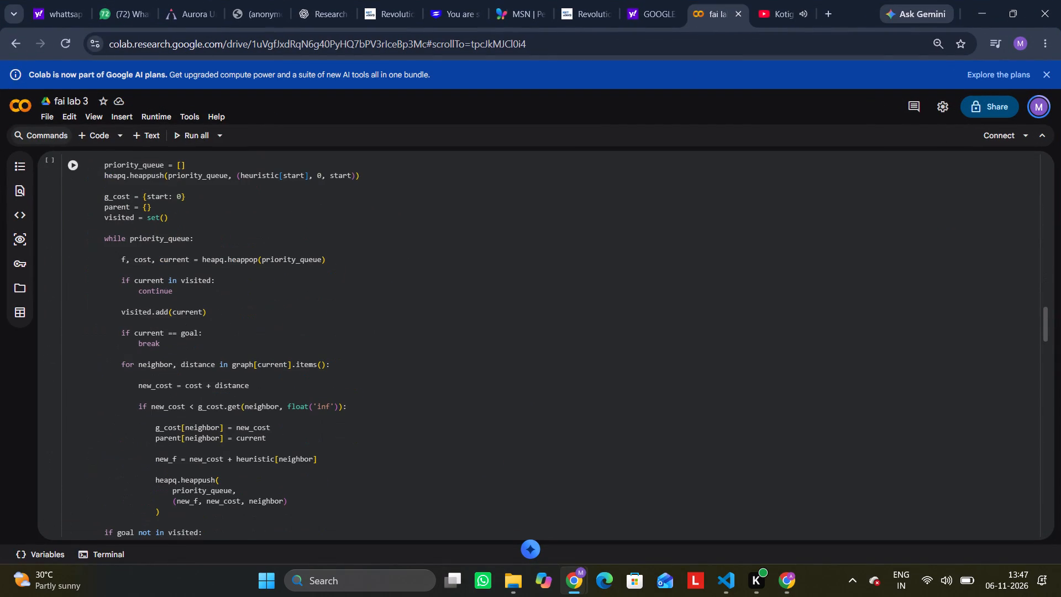
pyautogui.scroll(3, 221, 239)
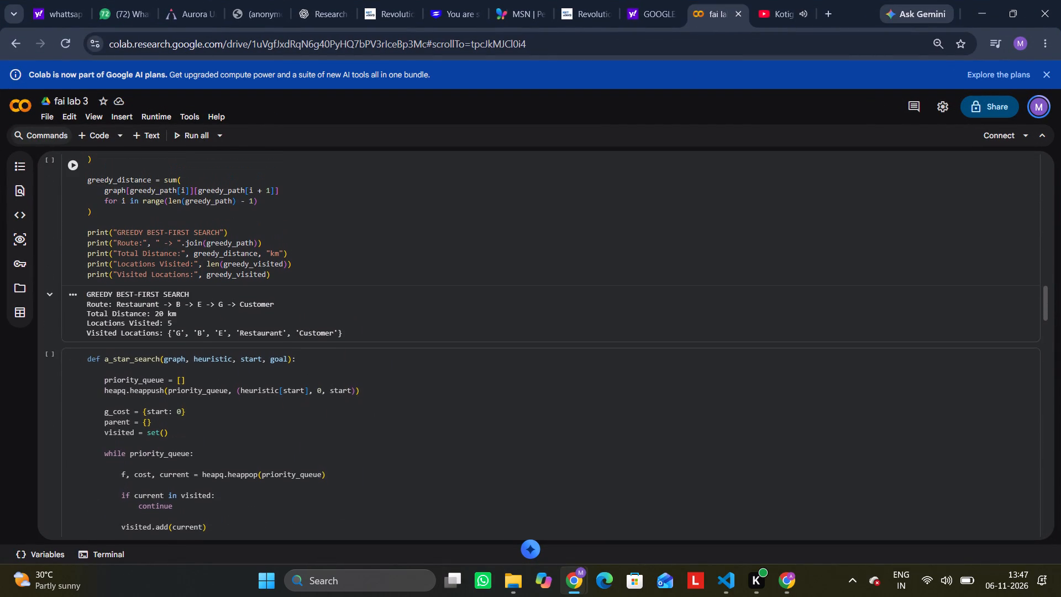
pyautogui.scroll(-4, 235, 277)
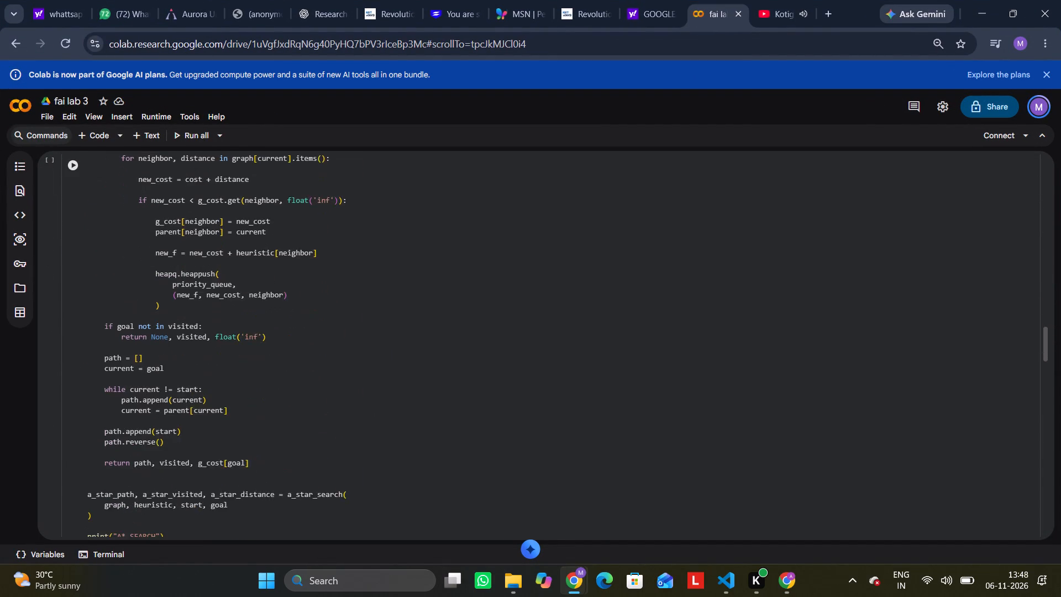
pyautogui.scroll(-1, 235, 277)
pyautogui.scroll(-3, 228, 376)
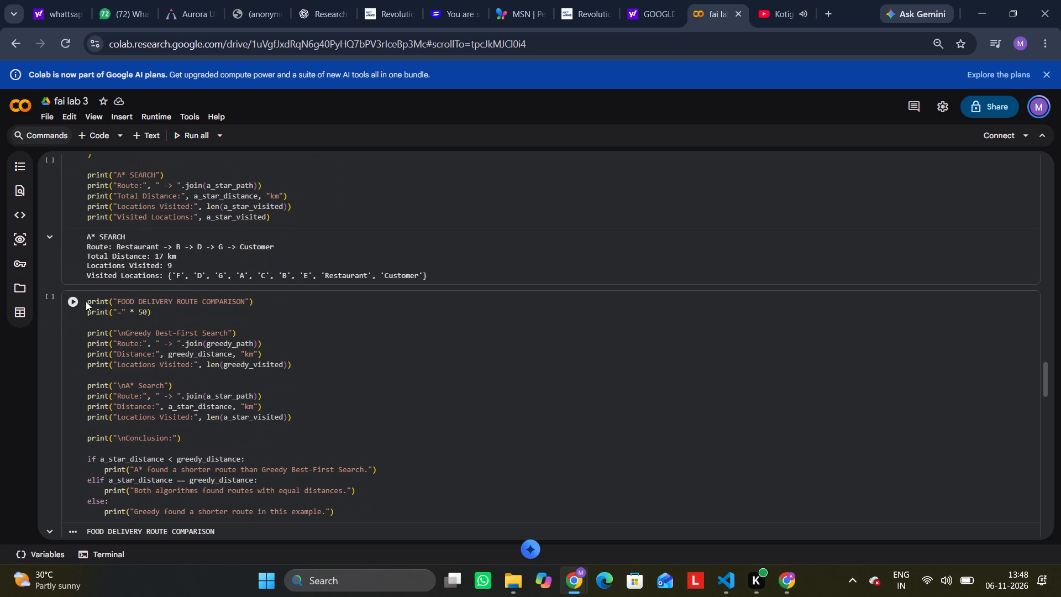
pyautogui.moveTo(86, 301); pyautogui.dragTo(248, 493)
pyautogui.scroll(-2, 248, 493)
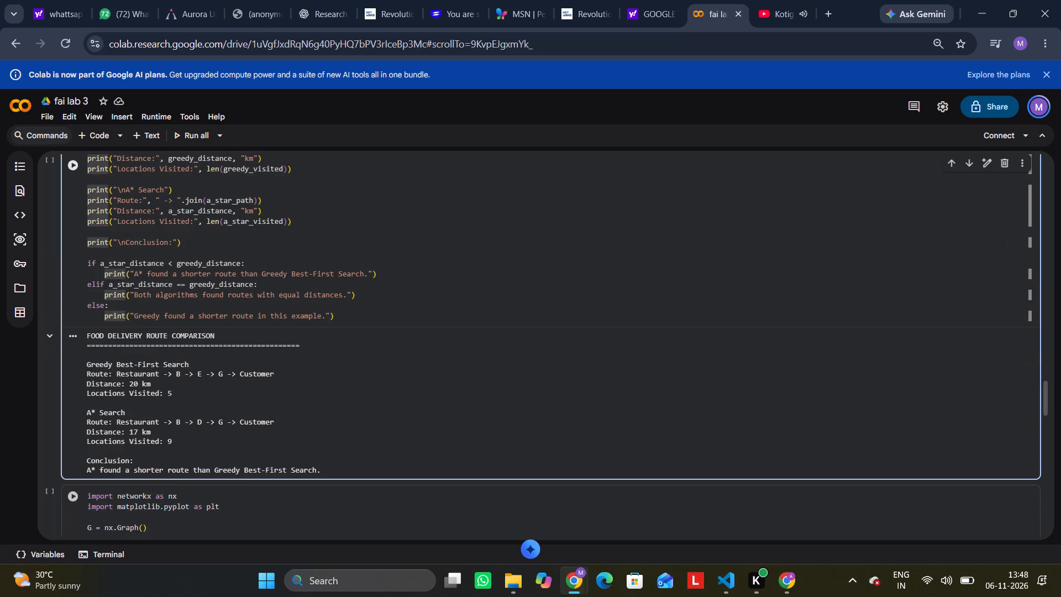
pyautogui.click(345, 322)
pyautogui.moveTo(345, 322); pyautogui.dragTo(264, 262)
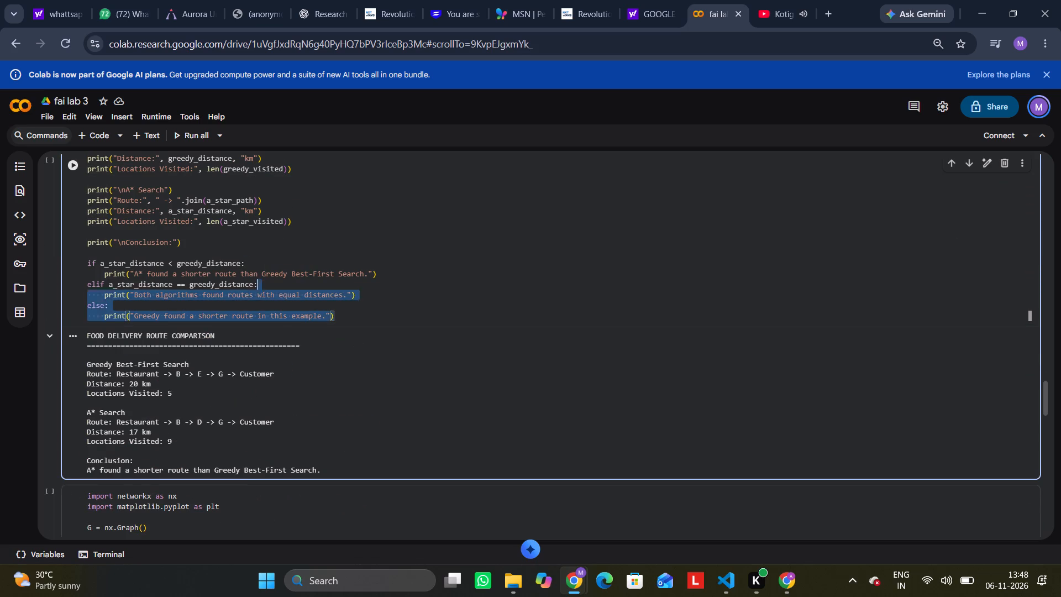
pyautogui.moveTo(264, 262); pyautogui.dragTo(83, 173)
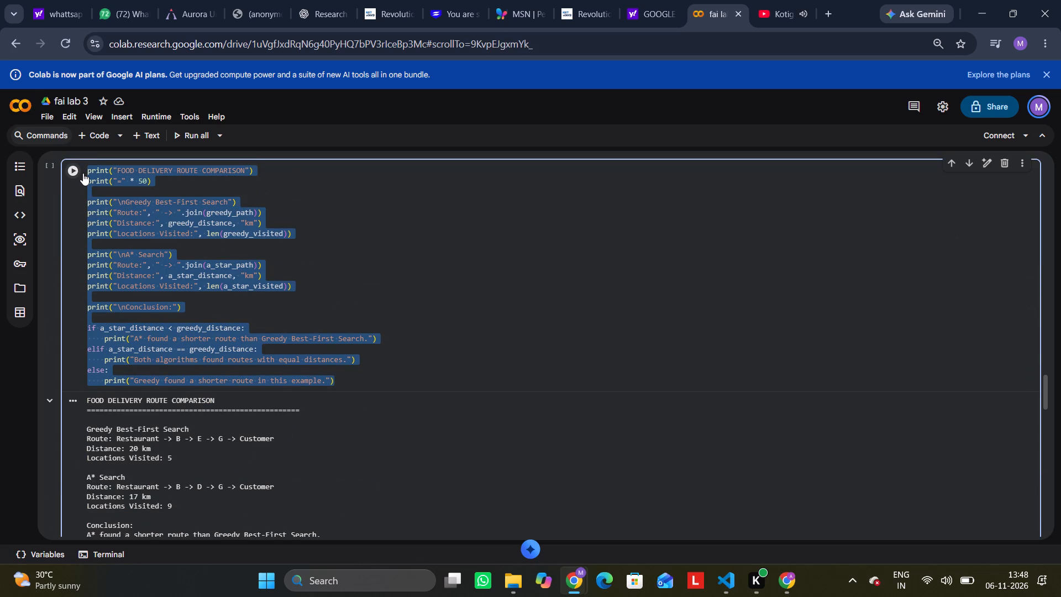
pyautogui.hotkey('ctrl', 'c')
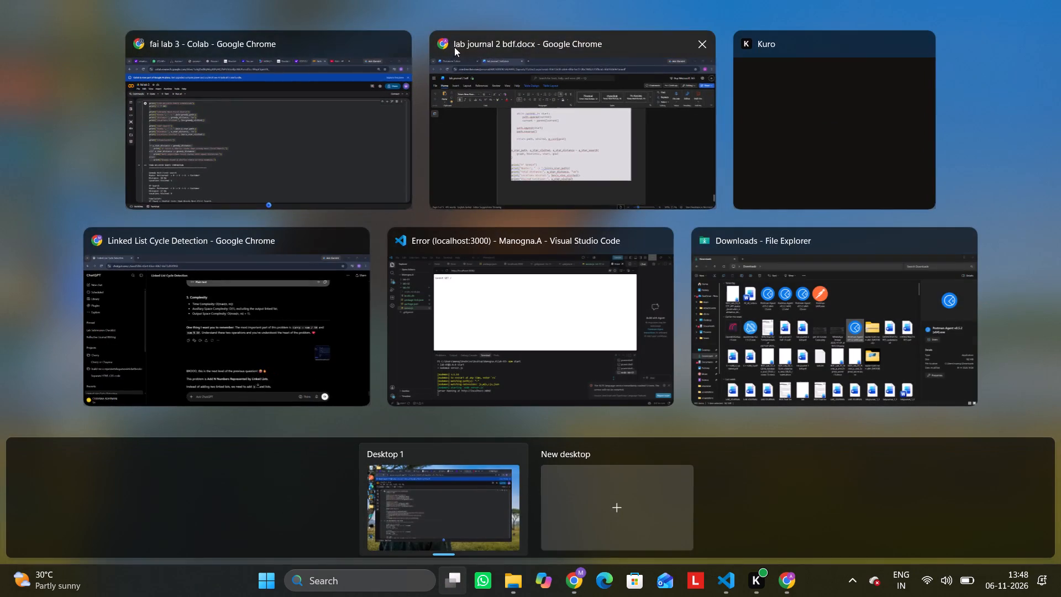
# Paste the copied route comparison code on a new line after the A* search code at the end of lab journal 2 bdf.
pyautogui.click(530, 156)
pyautogui.click(346, 474)
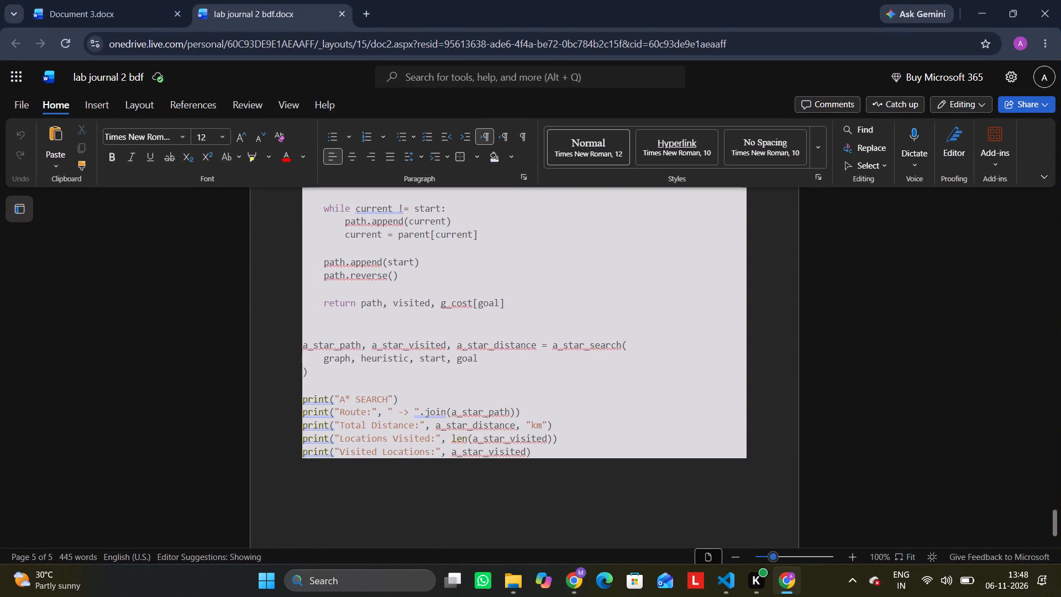
pyautogui.press('Return')
pyautogui.hotkey('ctrl', 'v')
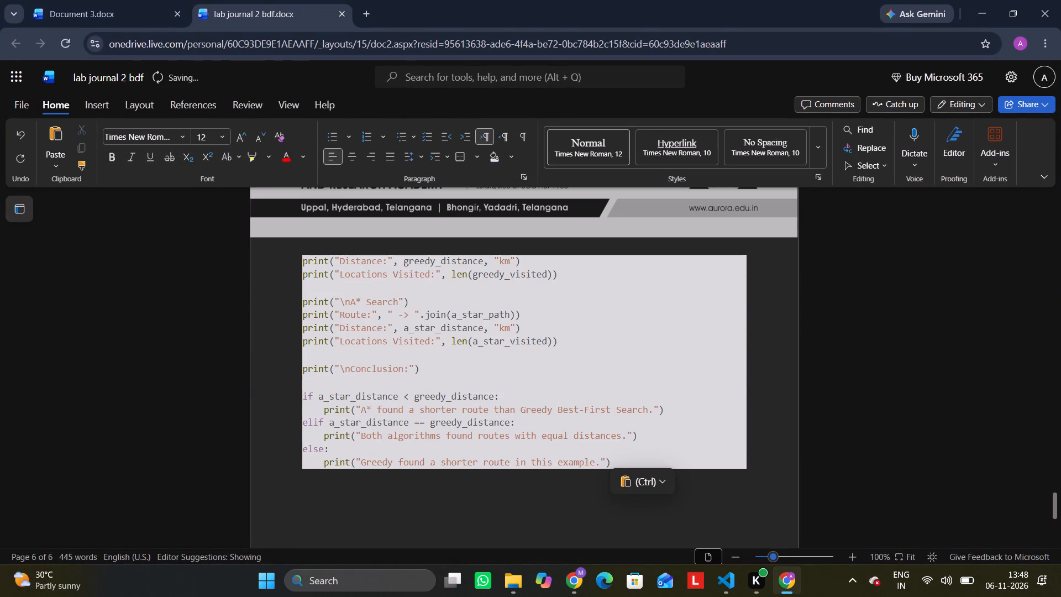
# Back in the Colab notebook, copy the whole last code cell, from "import networkx as nx" through "plt.show()".
pyautogui.click(536, 179)
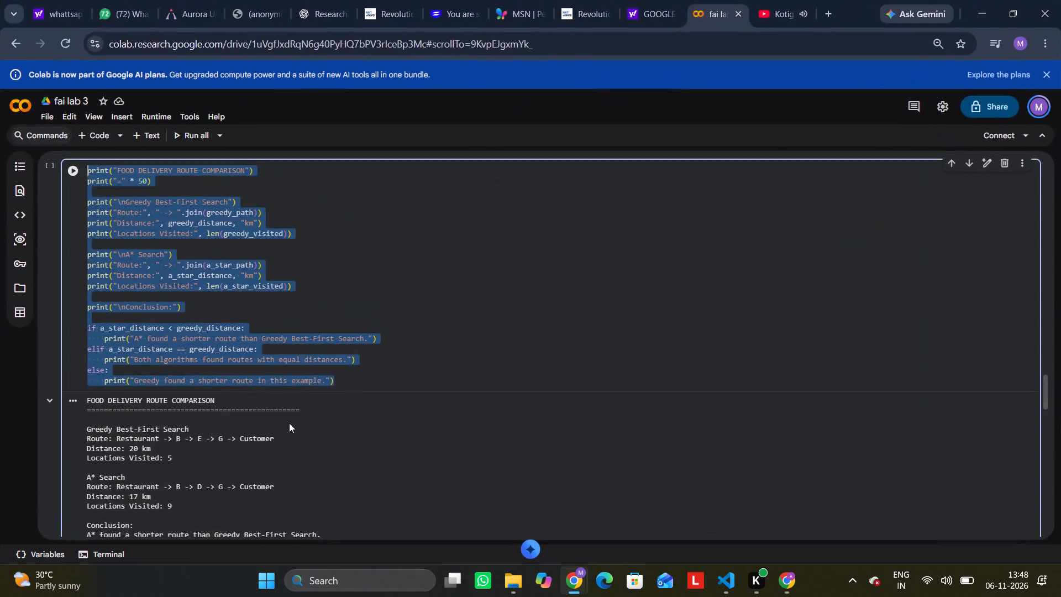
pyautogui.scroll(-3, 289, 423)
pyautogui.scroll(-2, 235, 460)
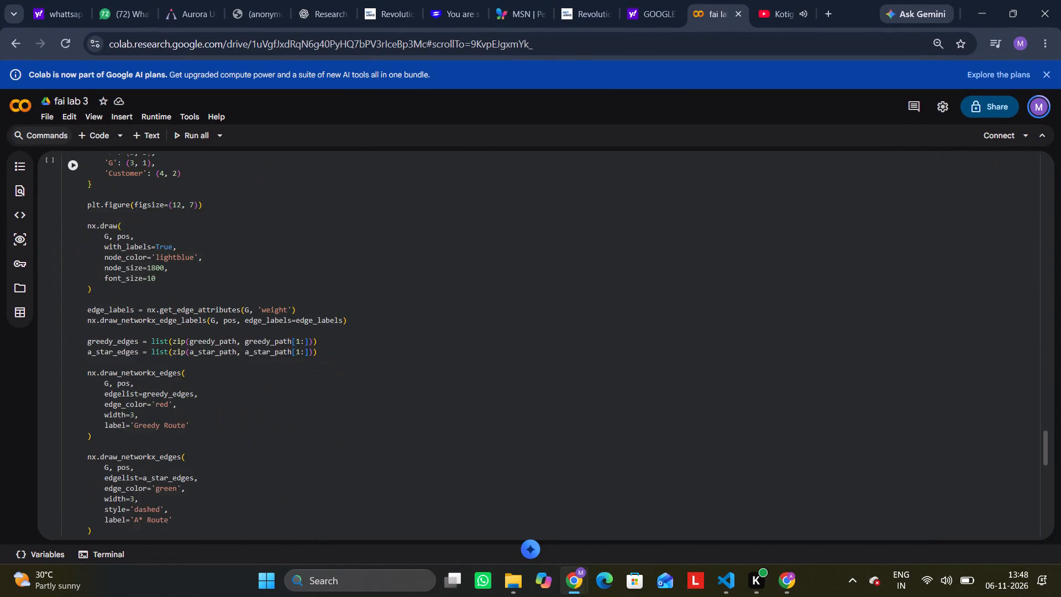
pyautogui.scroll(-1, 235, 460)
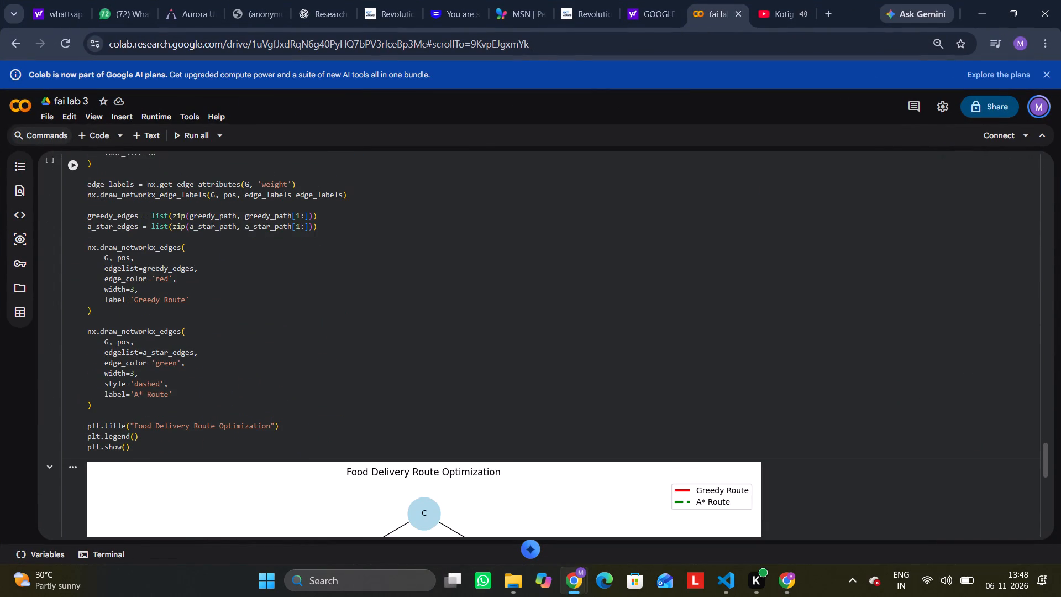
pyautogui.hscroll(1, 137, 447)
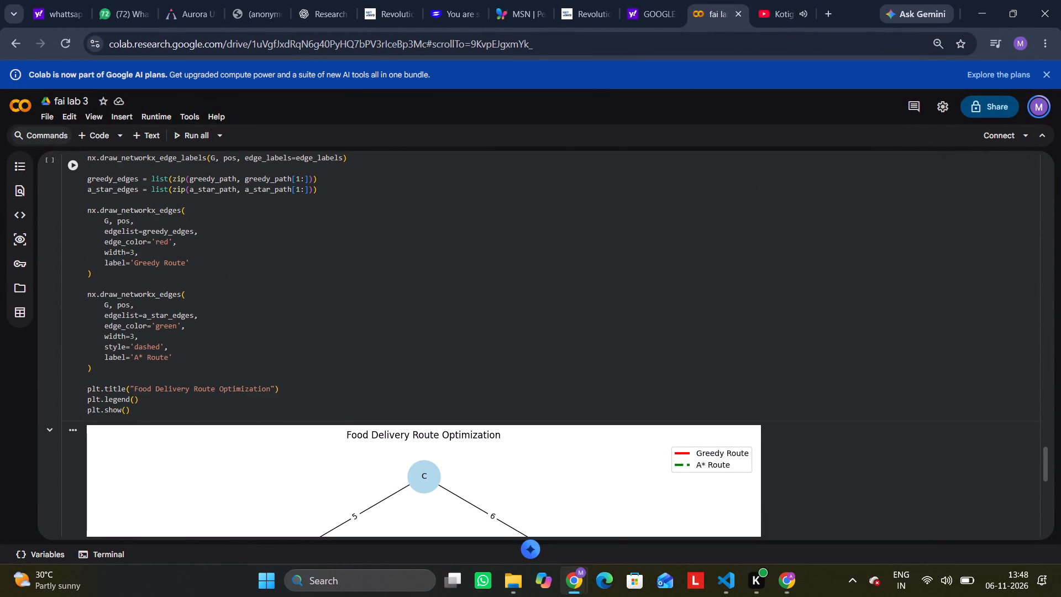
pyautogui.moveTo(133, 412); pyautogui.dragTo(86, 161)
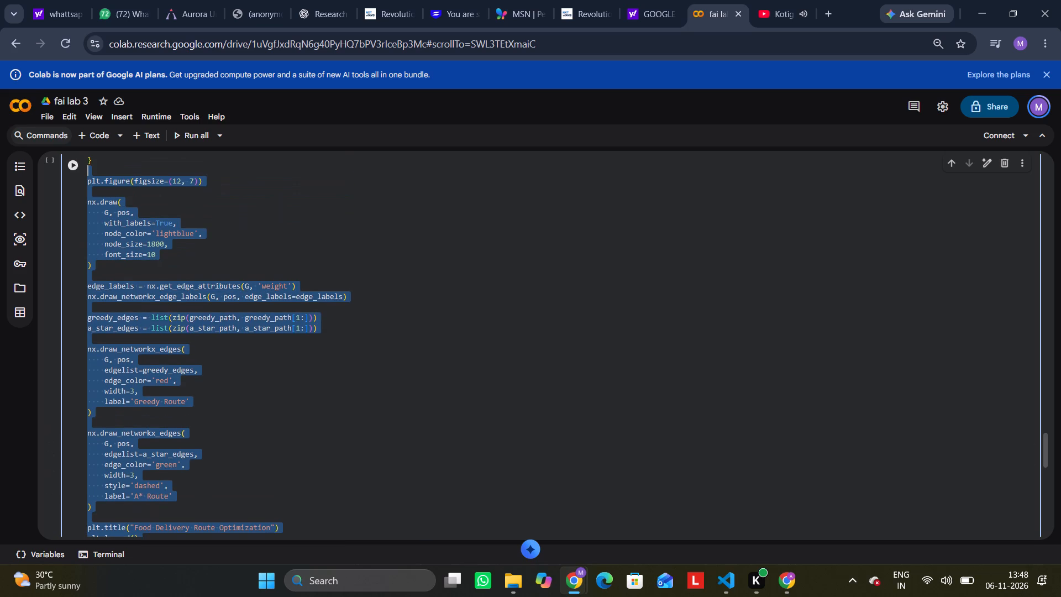
pyautogui.moveTo(86, 161); pyautogui.dragTo(81, 168)
pyautogui.hotkey('ctrl', 'c')
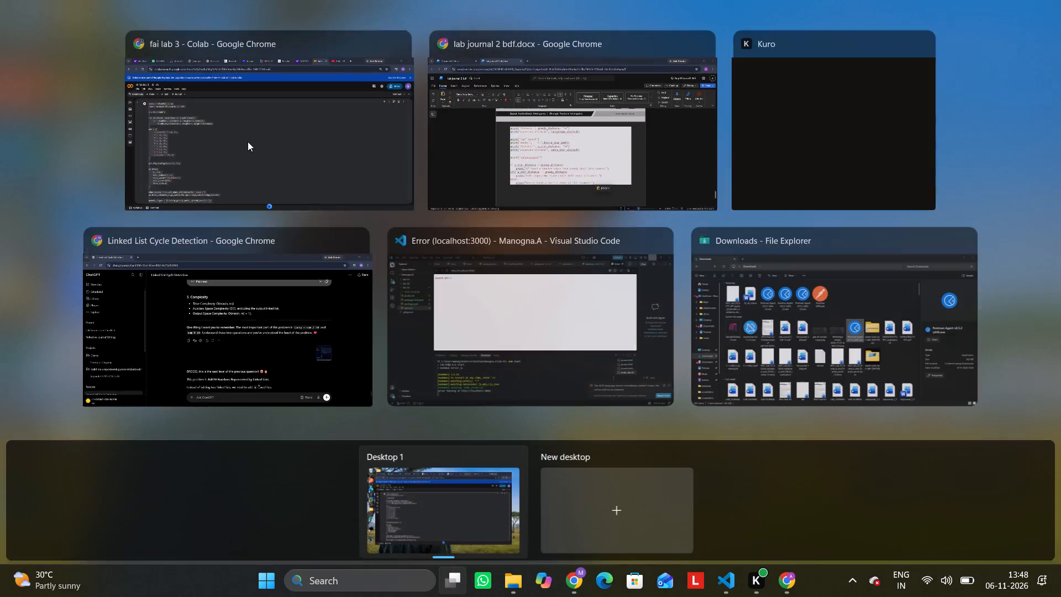
# Paste the copied networkx graph-drawing code on a new line below the route comparison code in the lab journal.
pyautogui.click(589, 153)
pyautogui.press('Return')
pyautogui.hotkey('ctrl', 'v')
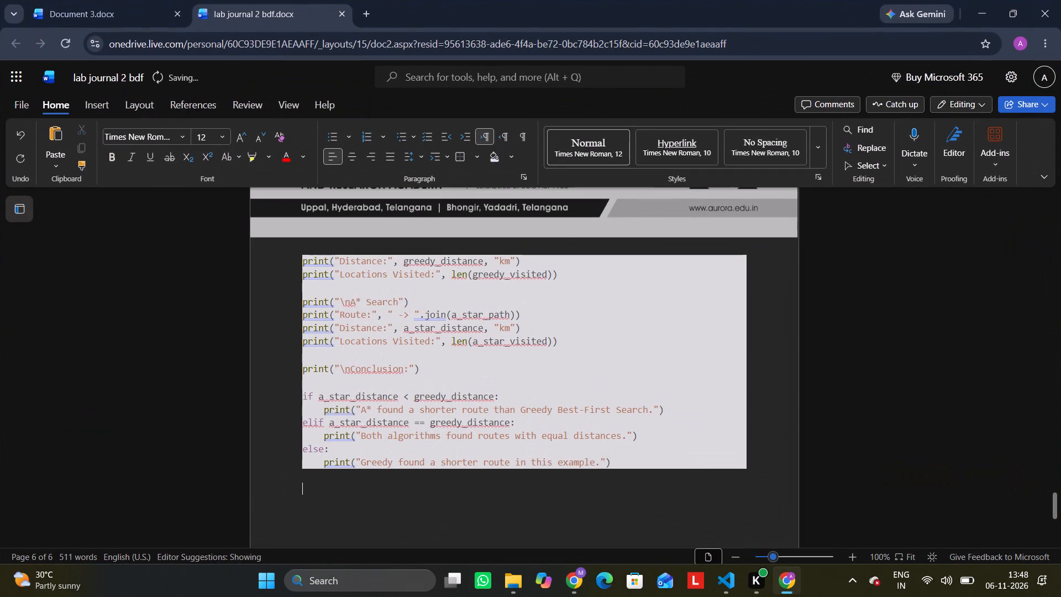
pyautogui.scroll(-3, 477, 455)
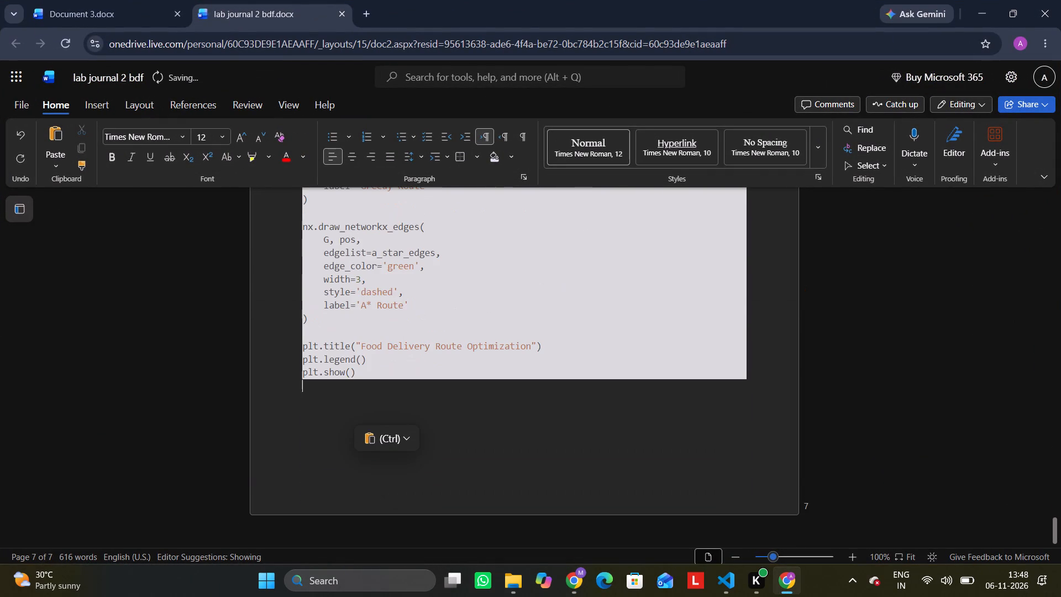
pyautogui.scroll(-1, 477, 455)
# Switch back to the fai lab 3 Colab notebook and return to its first code cell and output.
pyautogui.click(506, 157)
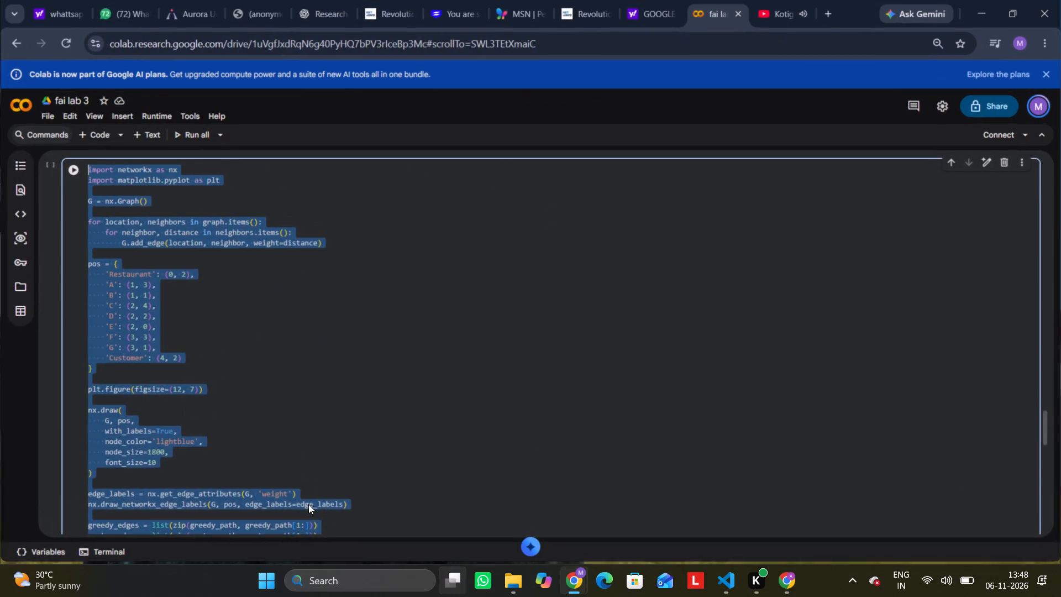
pyautogui.scroll(-7, 308, 504)
pyautogui.scroll(4, 308, 504)
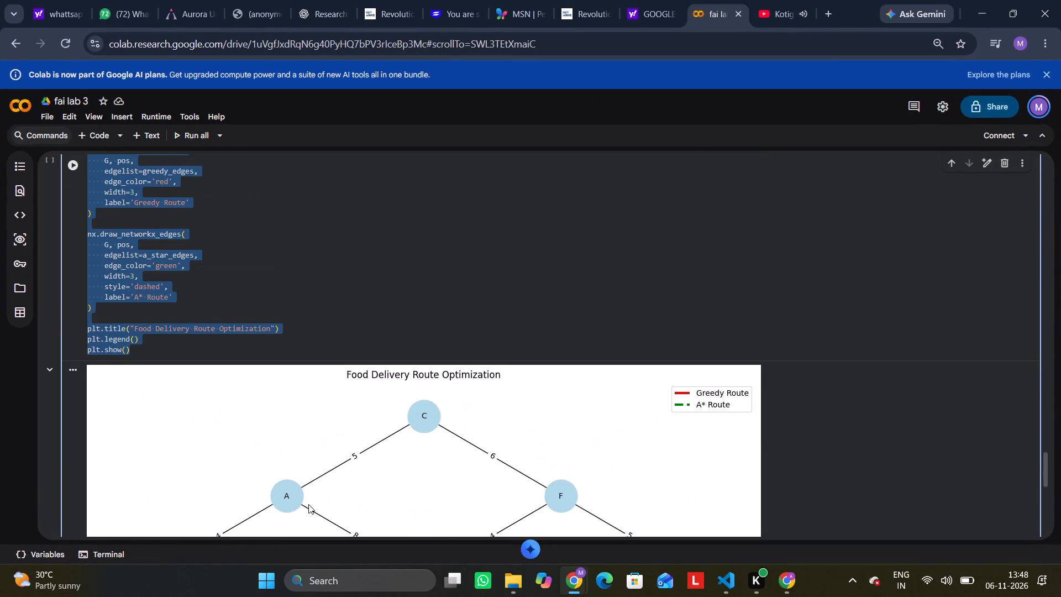
pyautogui.scroll(20, 297, 385)
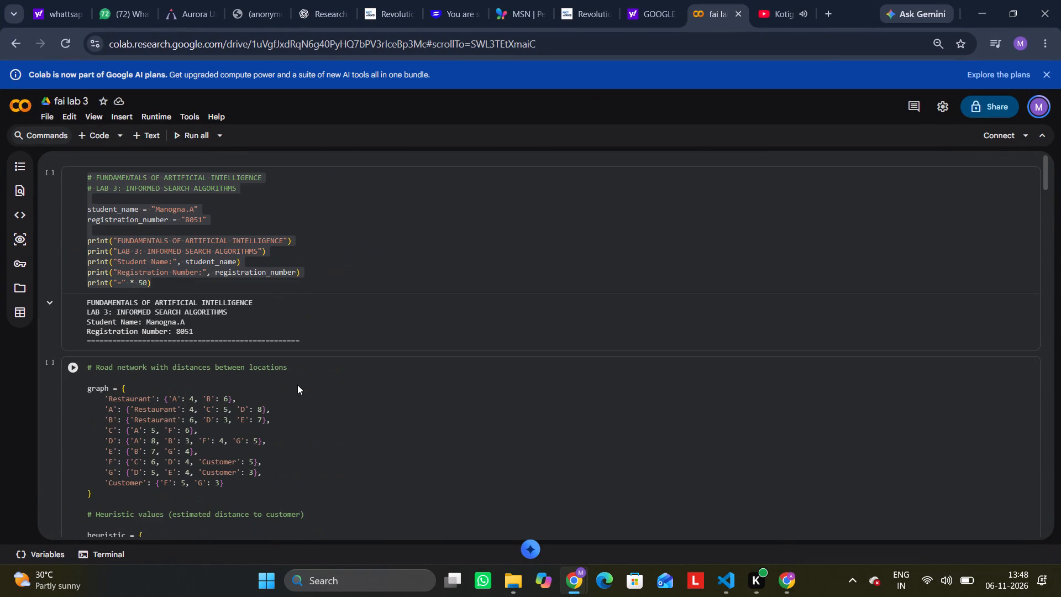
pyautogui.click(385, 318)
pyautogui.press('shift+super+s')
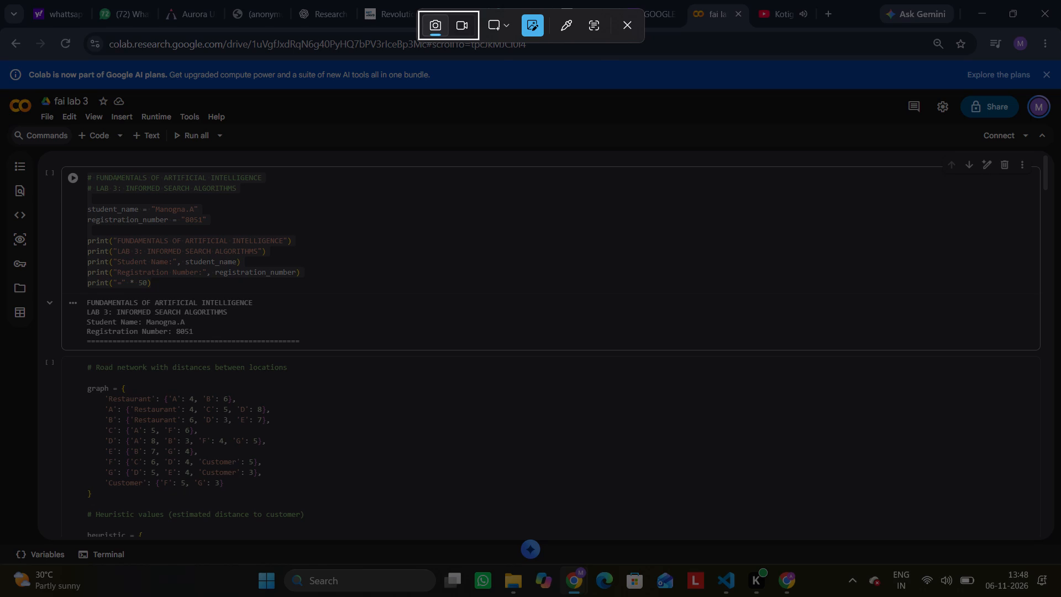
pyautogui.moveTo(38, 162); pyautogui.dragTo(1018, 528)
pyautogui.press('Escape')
# Zoom the notebook page to 90% and capture a screenshot of the first cell with its output and the start of the road network cell.
pyautogui.scroll(-1, 717, 490)
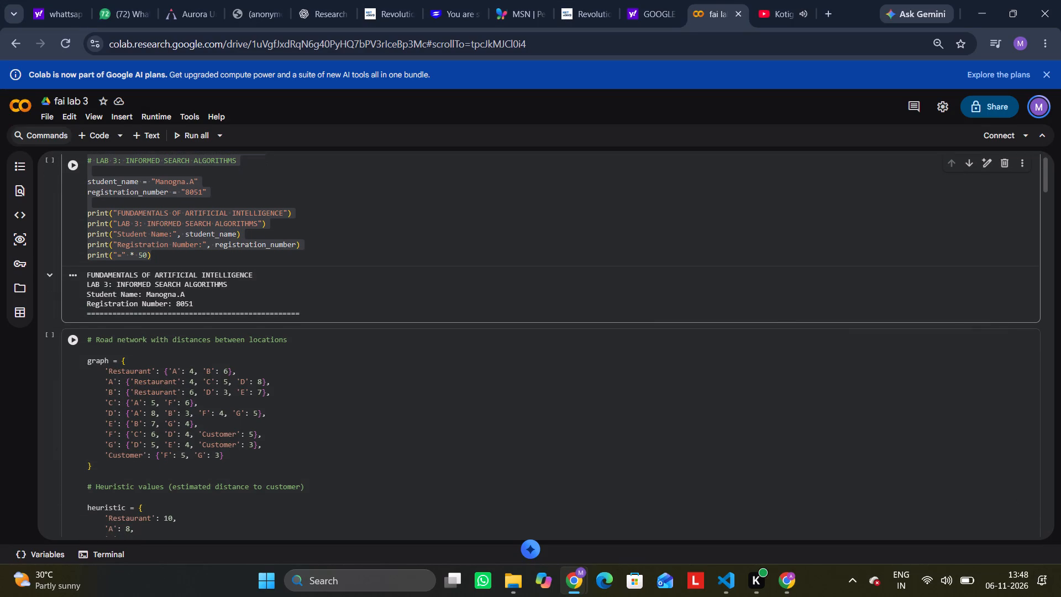
pyautogui.hotkey('ctrl', '=')
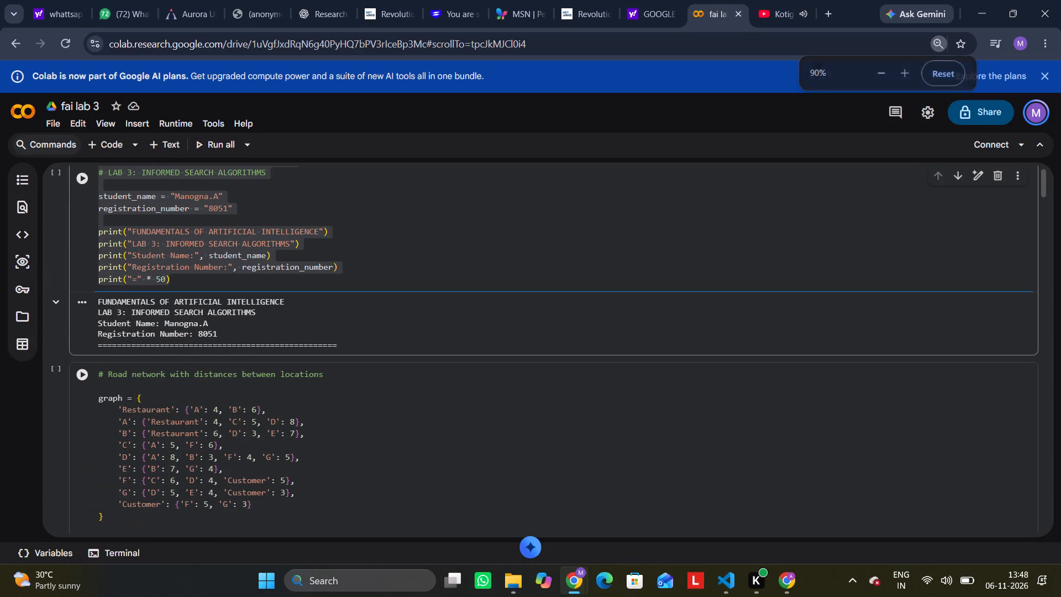
pyautogui.scroll(3, 607, 456)
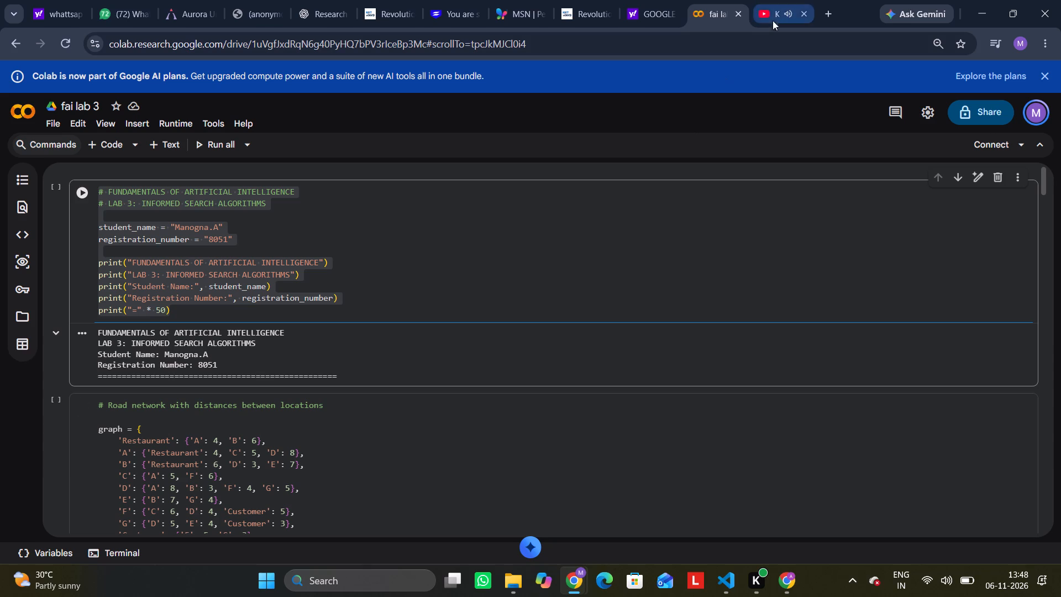
pyautogui.press('shift+super+s')
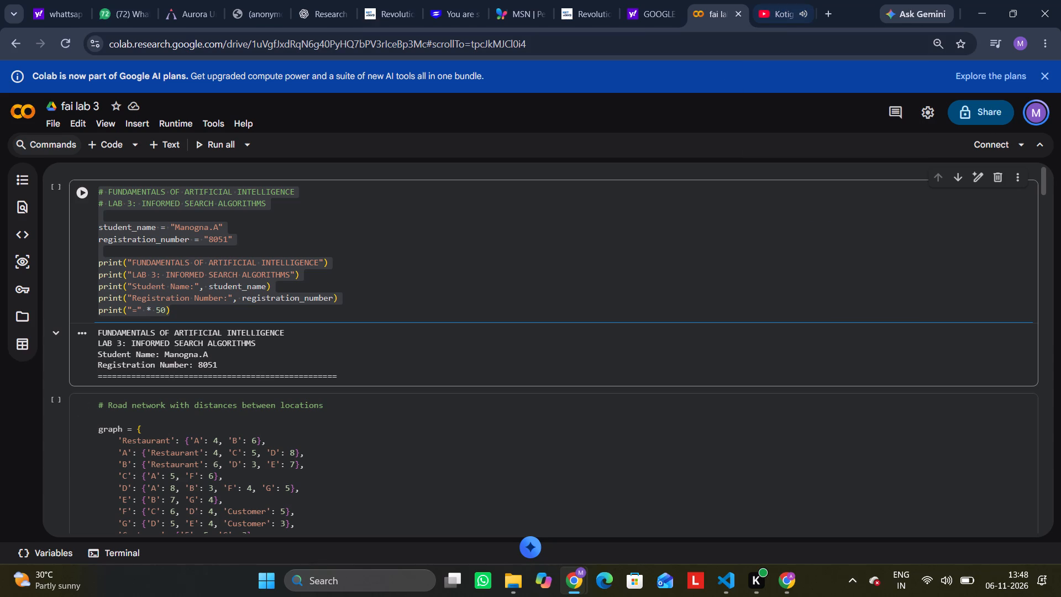
pyautogui.moveTo(27, 159); pyautogui.dragTo(1060, 557)
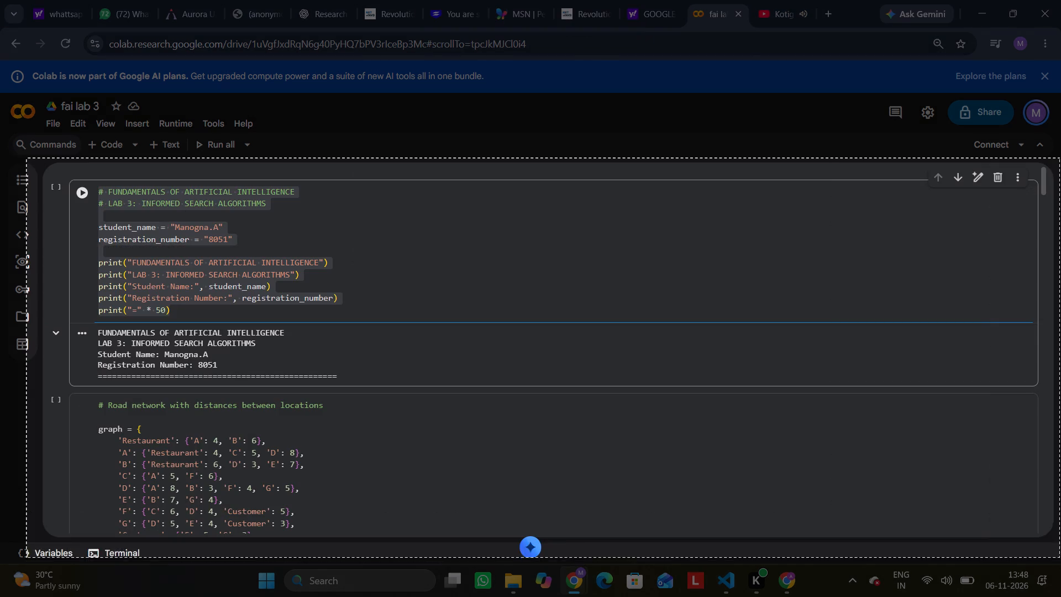
pyautogui.moveTo(1060, 557); pyautogui.dragTo(1060, 562)
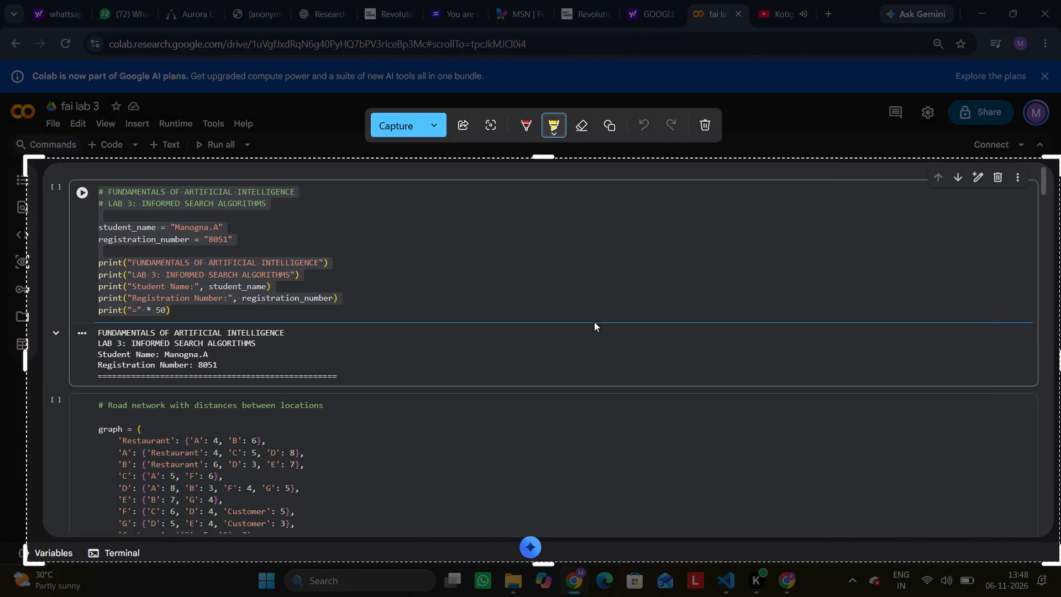
pyautogui.click(394, 128)
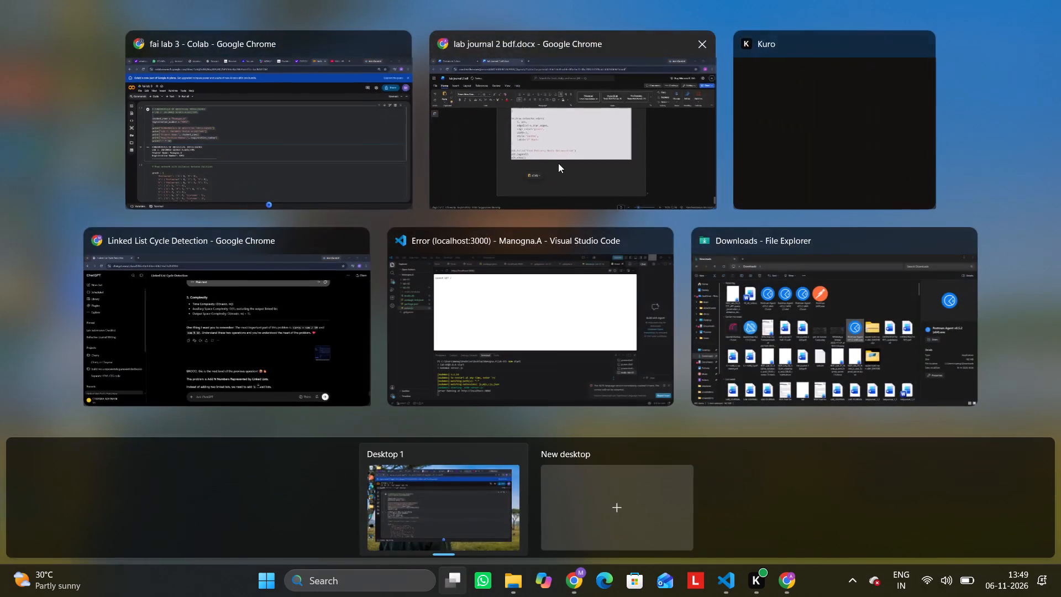
# Return to the lab journal, add an "OUTPUT:" line below the graph-drawing code and paste the captured first-cell screenshot under it.
pyautogui.click(558, 163)
pyautogui.press('Return')
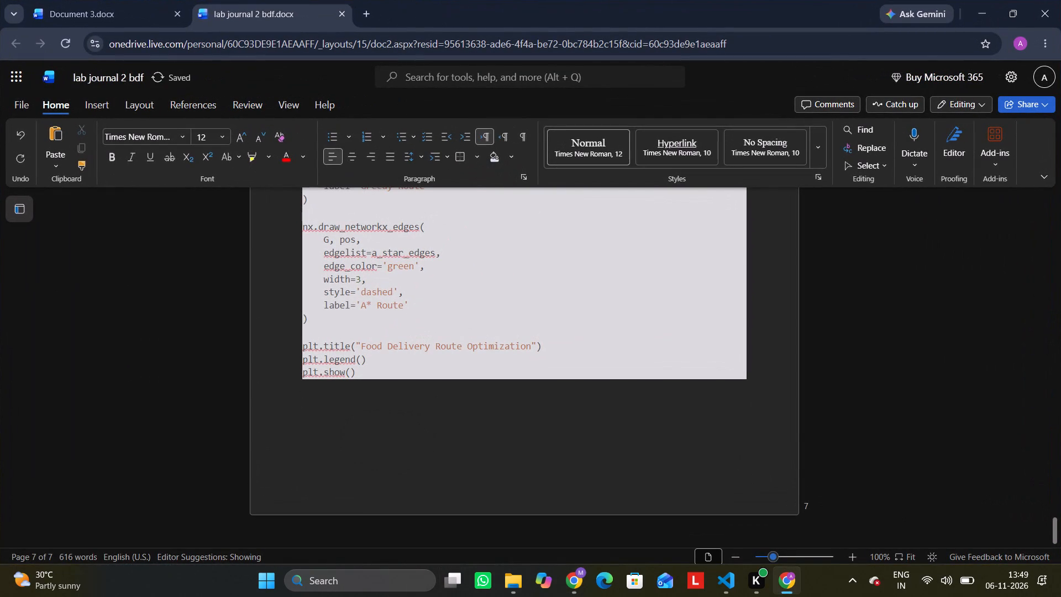
pyautogui.write('OUTPUT:')
pyautogui.press('Return')
pyautogui.hotkey('ctrl', 'v')
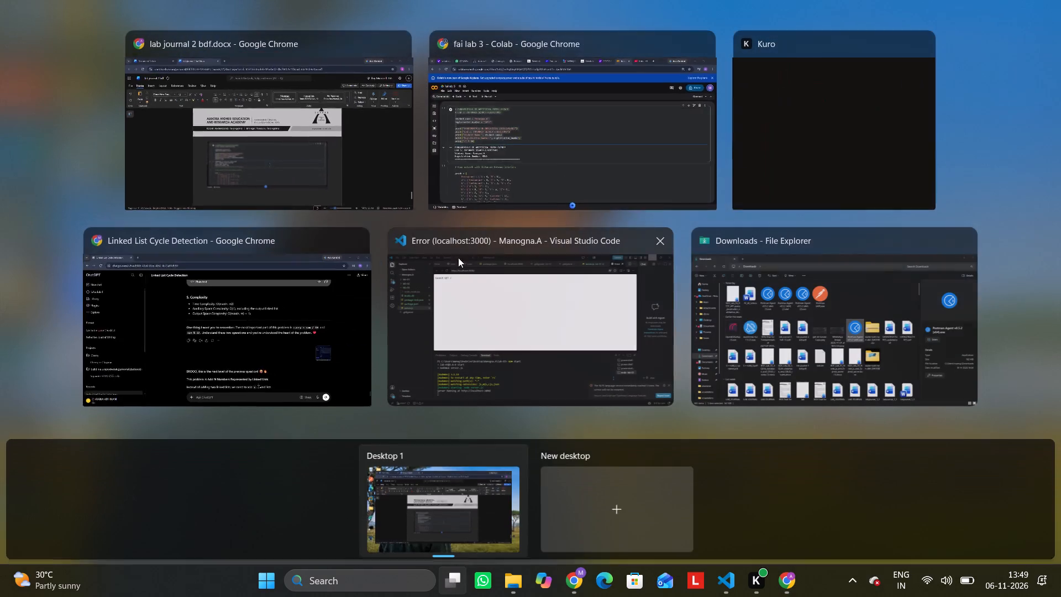
# In the fai lab 3 Colab notebook, capture a screenshot of the end of the road network cell with its Road Network and Heuristic Values output.
pyautogui.click(556, 155)
pyautogui.scroll(-3, 356, 493)
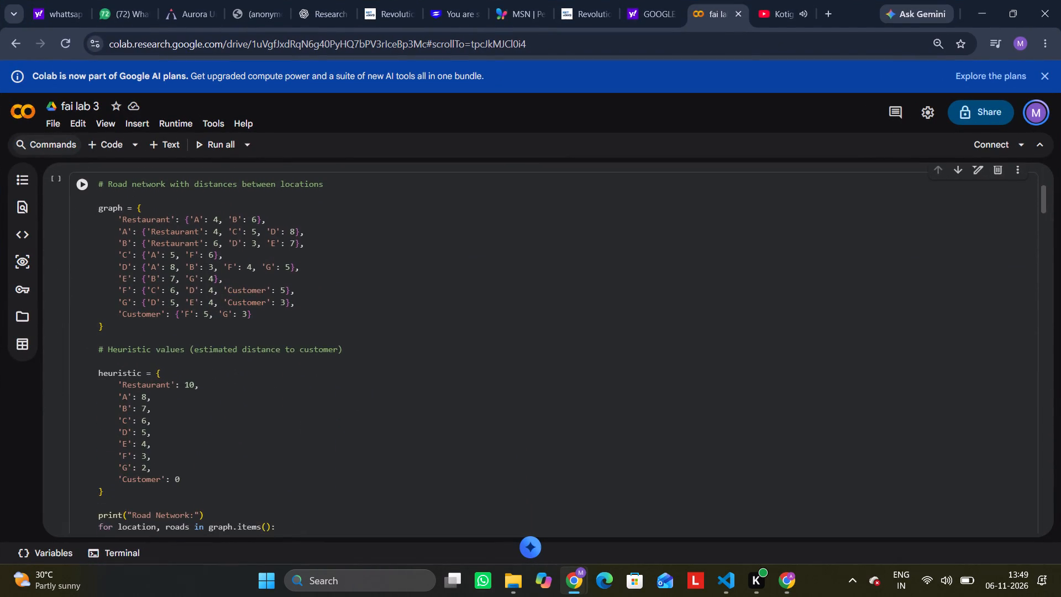
pyautogui.scroll(-4, 356, 493)
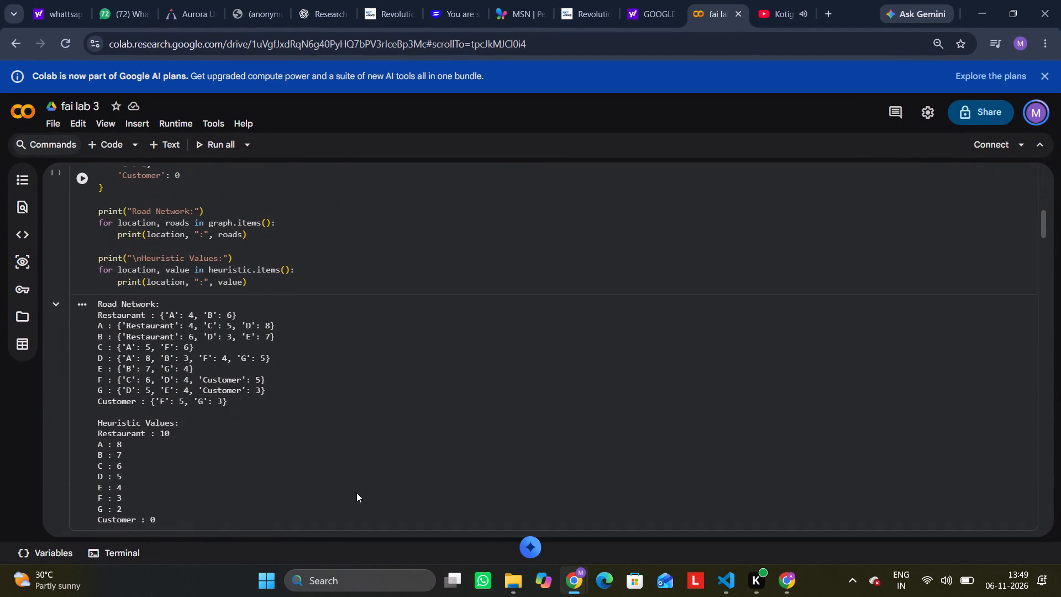
pyautogui.scroll(-1, 356, 493)
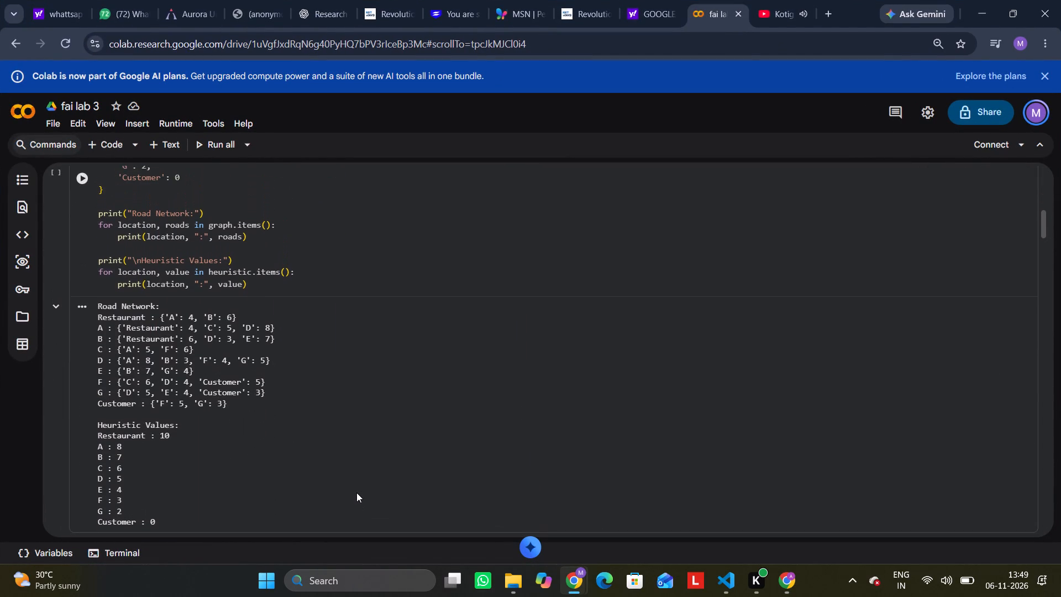
pyautogui.press('shift+super+s')
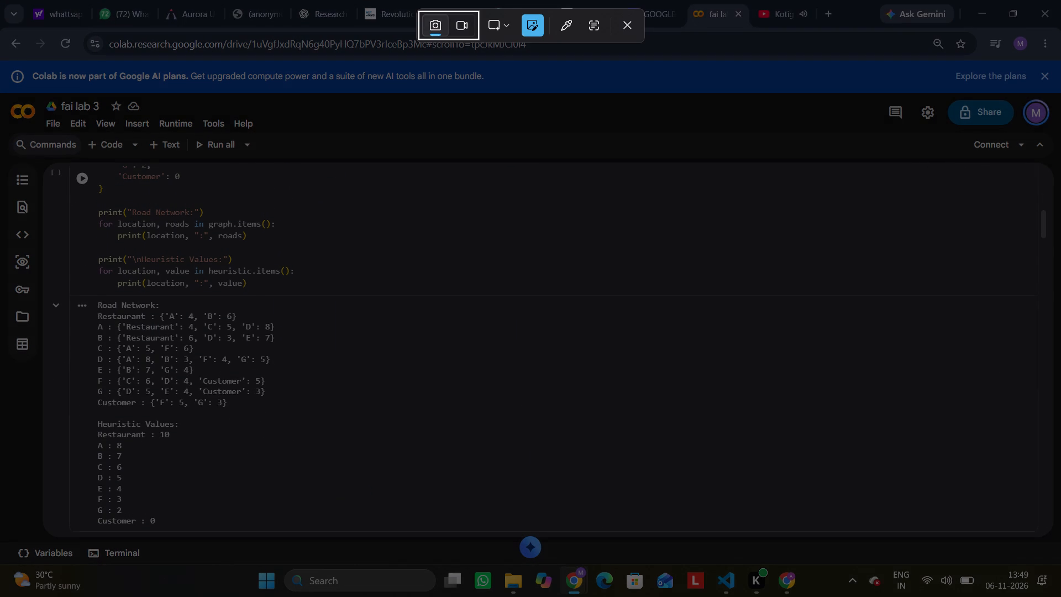
pyautogui.moveTo(40, 155); pyautogui.dragTo(1060, 559)
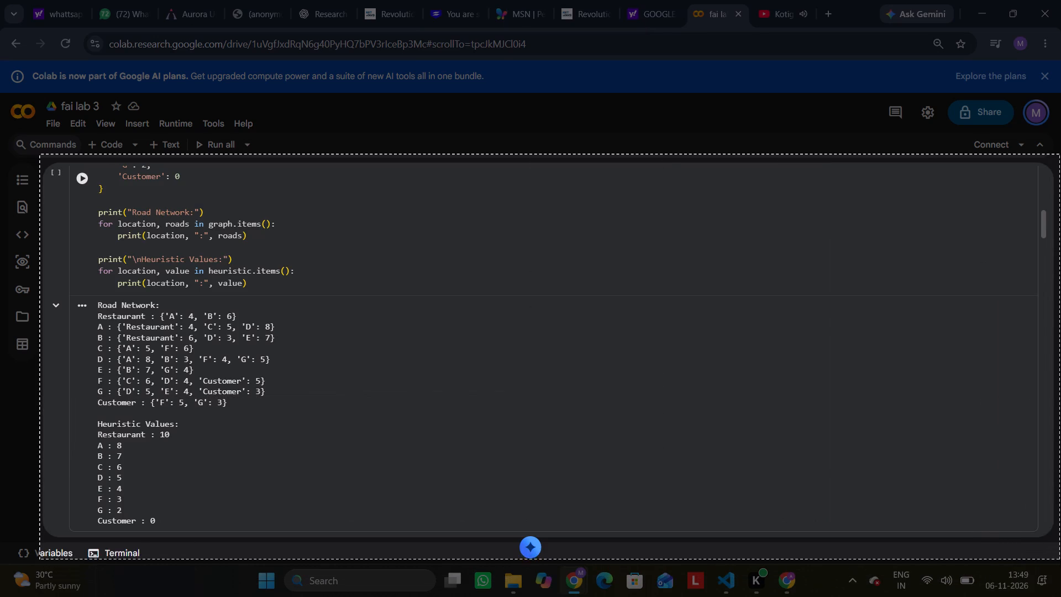
pyautogui.moveTo(1060, 559); pyautogui.dragTo(1060, 539)
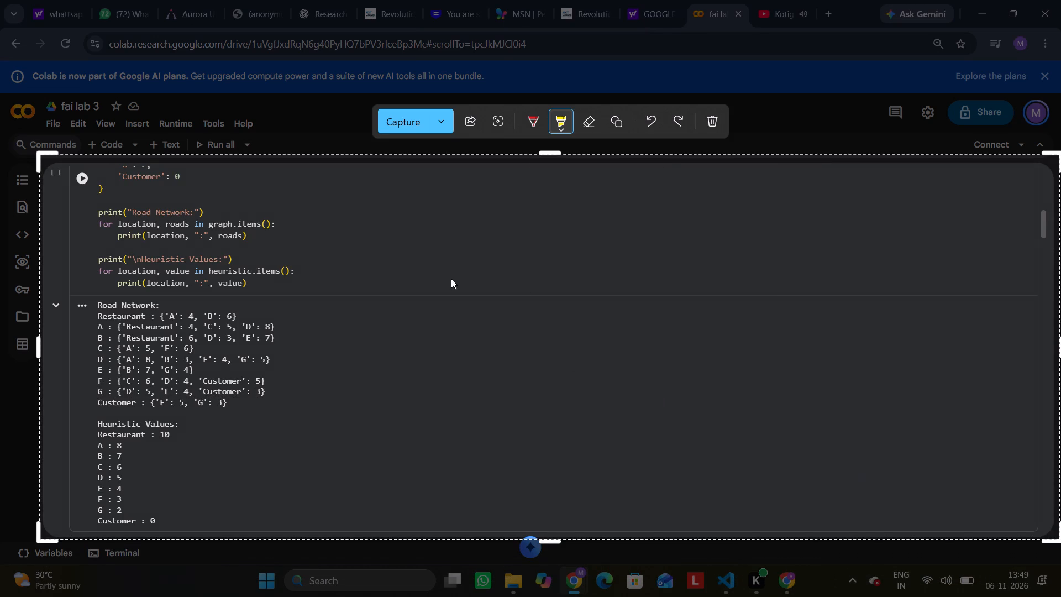
pyautogui.click(408, 129)
# Paste the road network screenshot on a new line below the first screenshot in the lab journal.
pyautogui.click(519, 174)
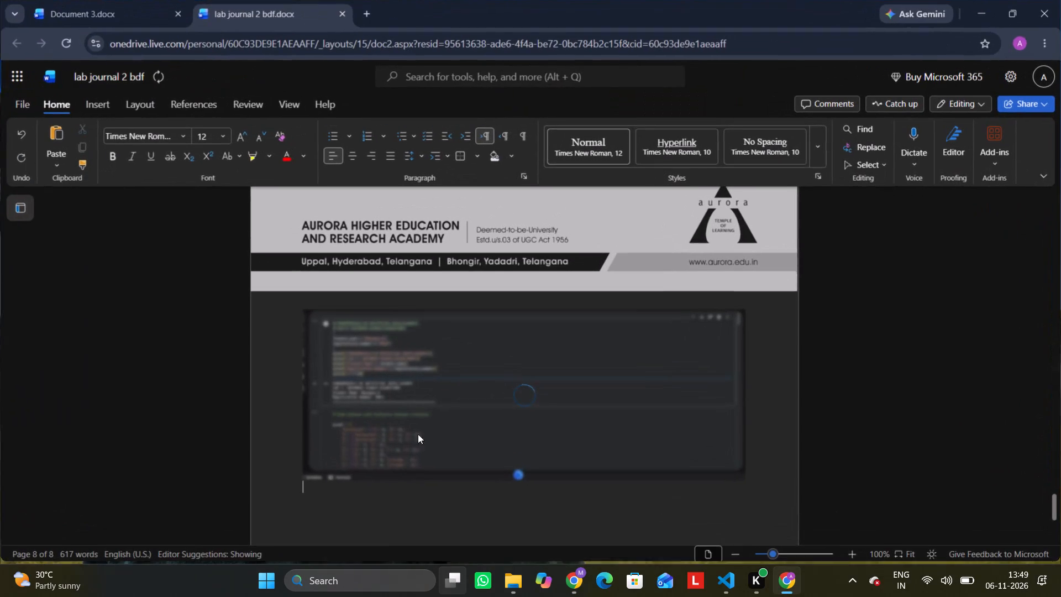
pyautogui.press('Return')
pyautogui.hotkey('ctrl', 'v')
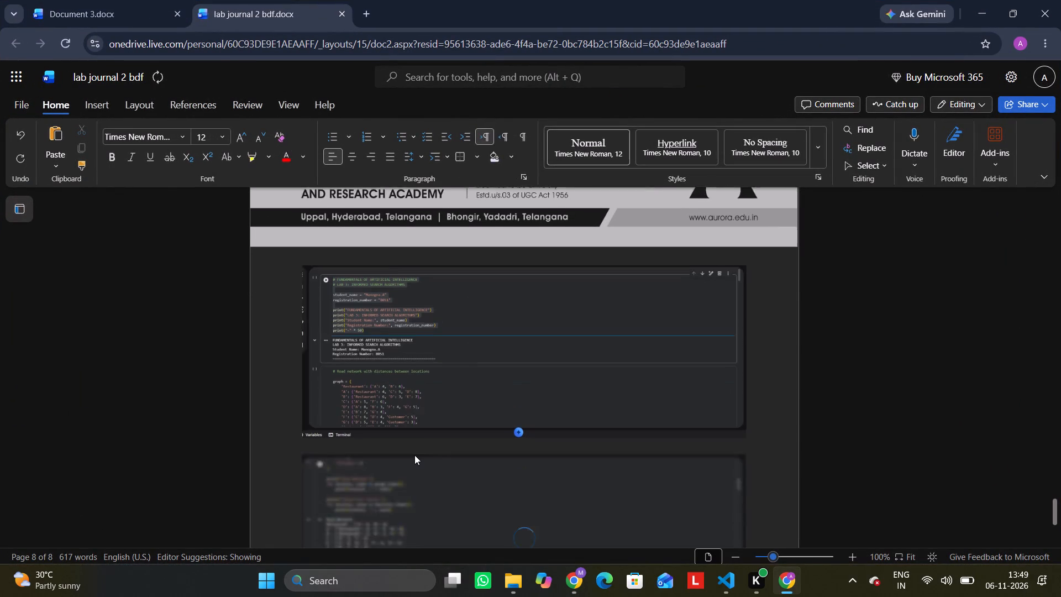
# Back in the Colab notebook, capture a screenshot of the end of the Greedy Best-First Search cell with its full output.
pyautogui.click(510, 155)
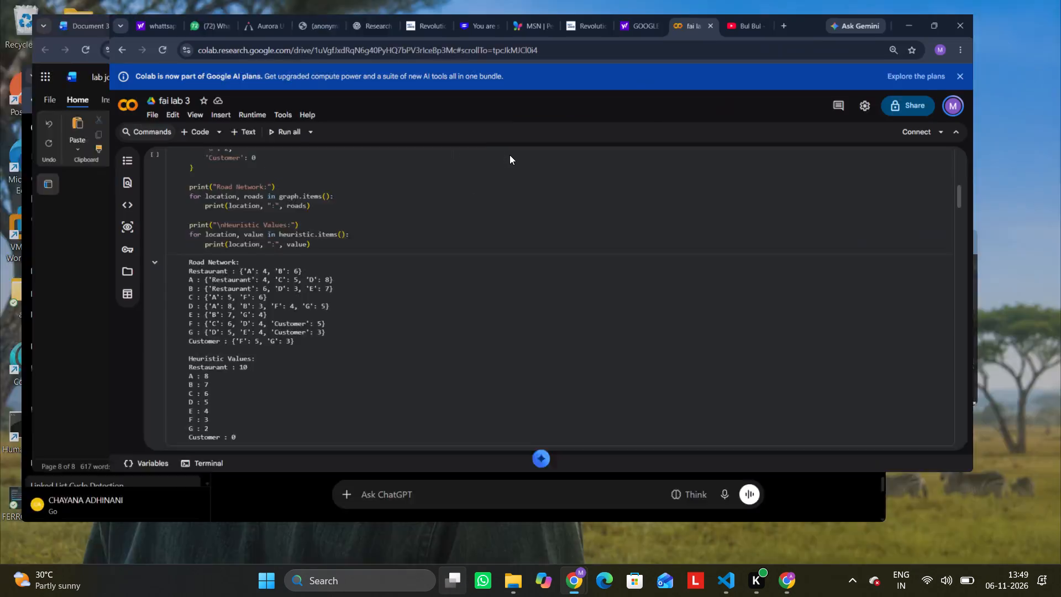
pyautogui.scroll(-4, 329, 399)
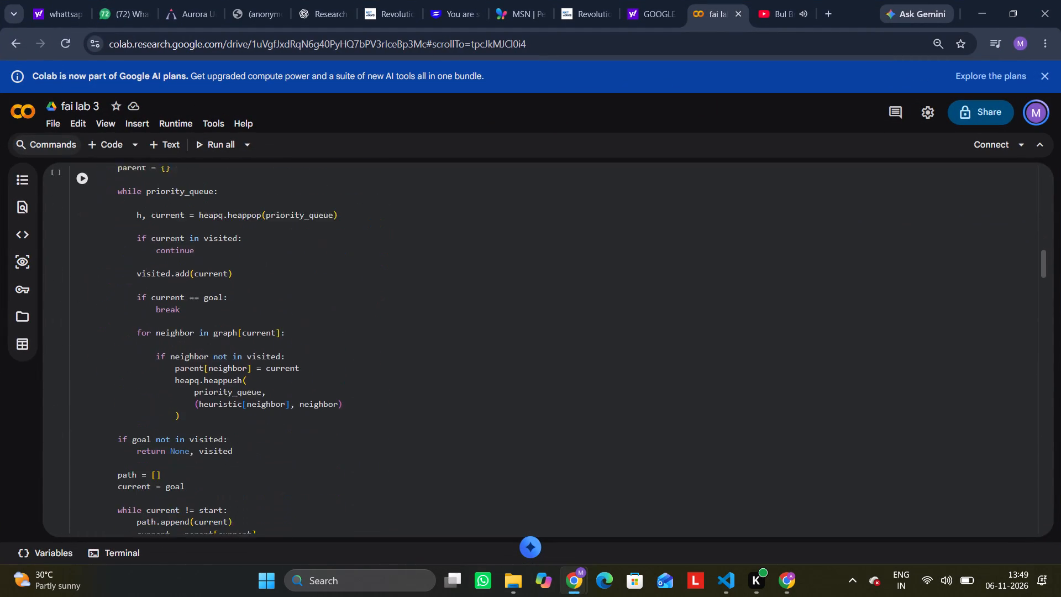
pyautogui.scroll(-6, 329, 399)
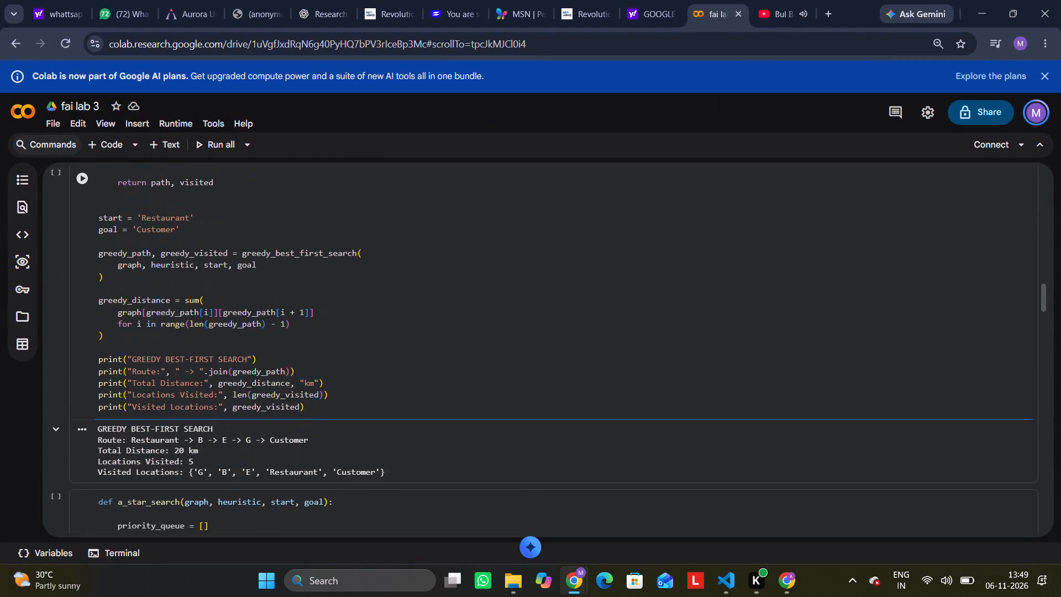
pyautogui.scroll(-1, 329, 399)
pyautogui.scroll(1, 329, 399)
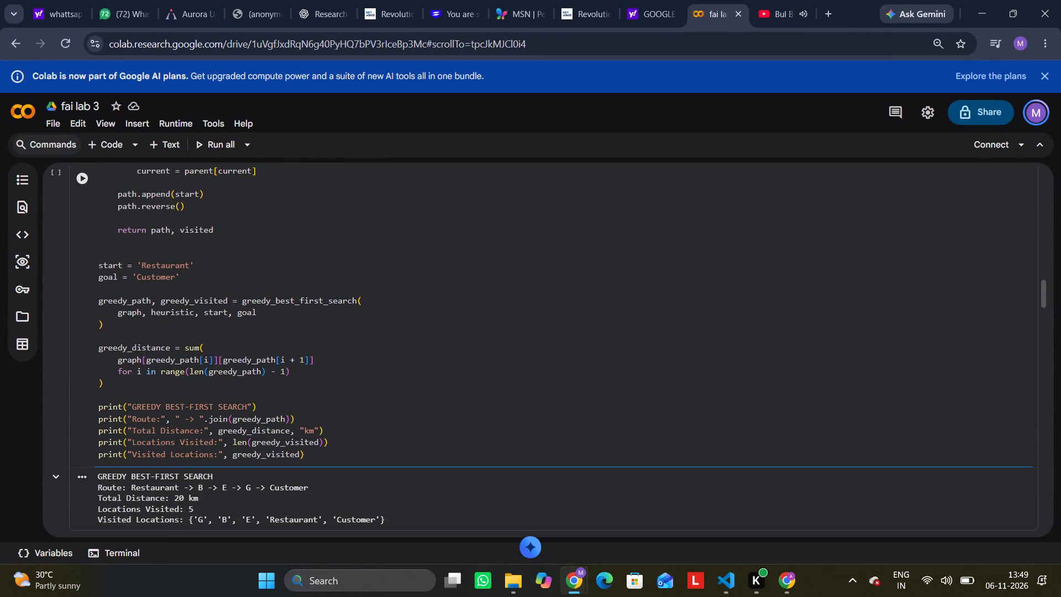
pyautogui.scroll(1, 329, 399)
pyautogui.press('shift+super+s')
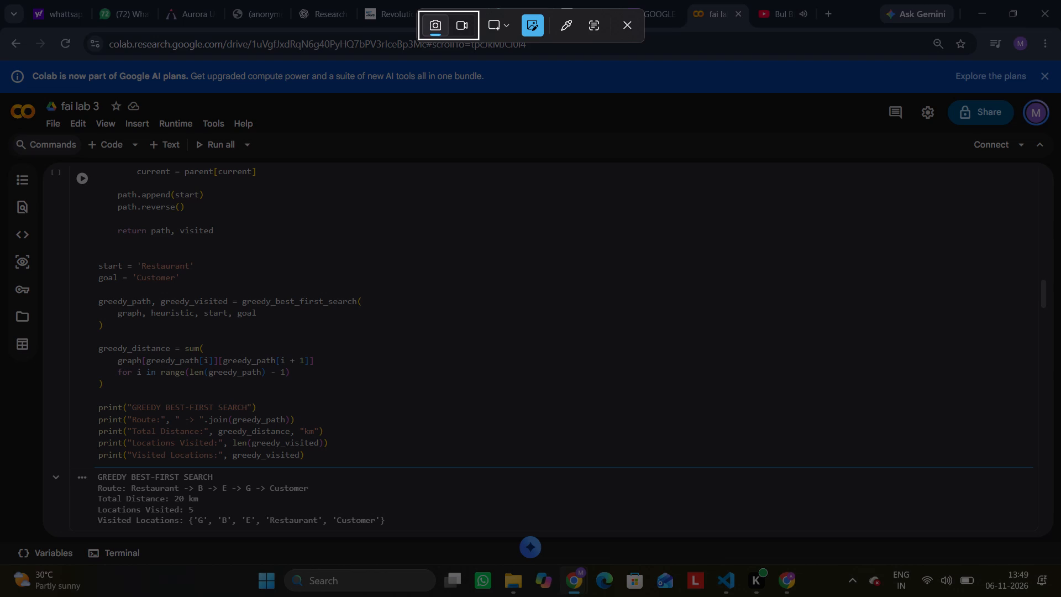
pyautogui.moveTo(45, 156); pyautogui.dragTo(1060, 546)
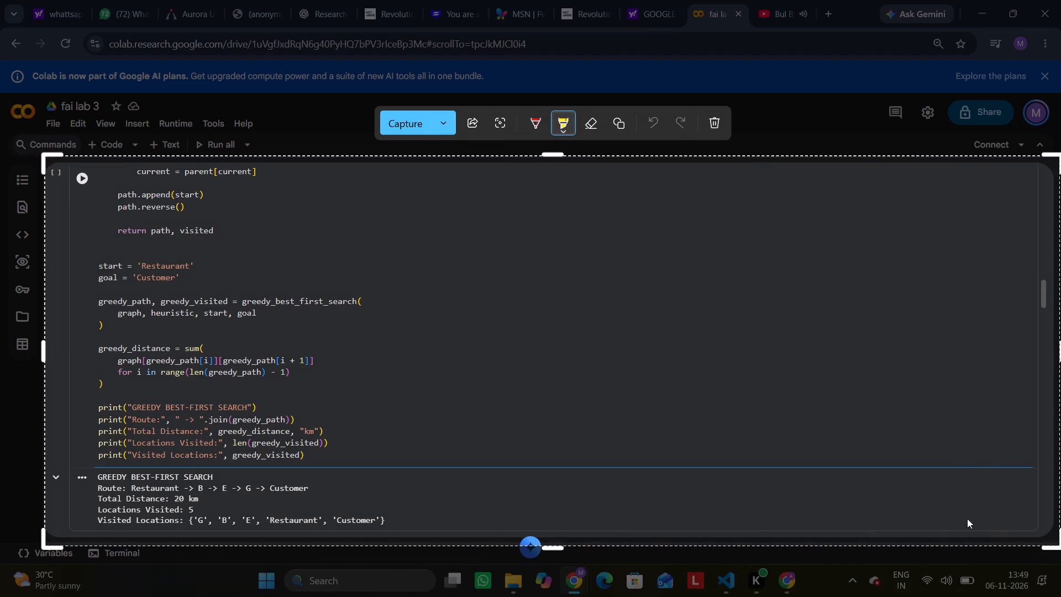
pyautogui.click(407, 133)
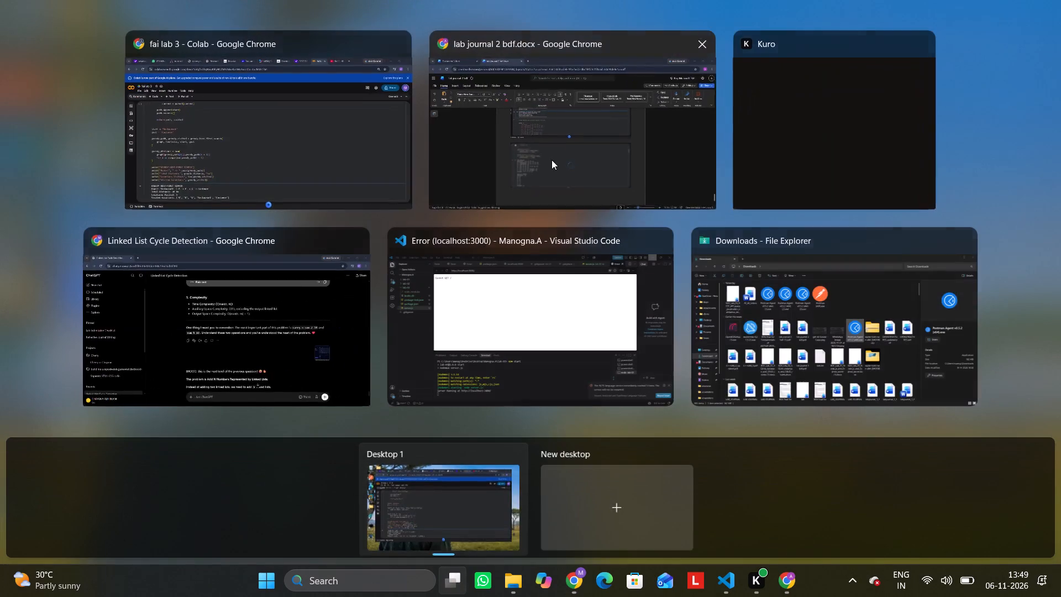
# Paste the Greedy Best-First Search screenshot into the output section at the end of the lab journal.
pyautogui.click(553, 164)
pyautogui.click(361, 523)
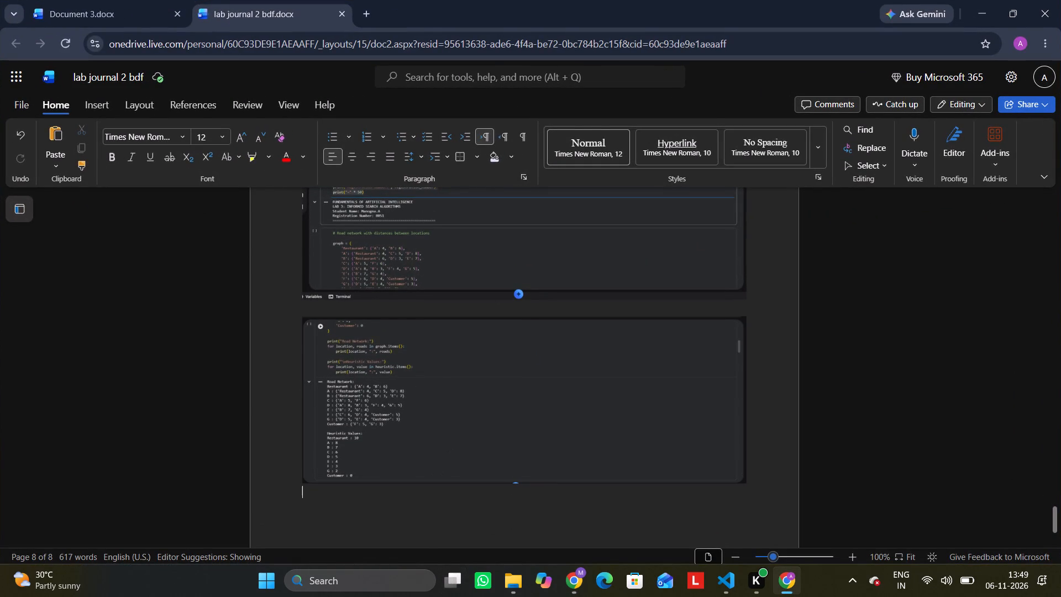
pyautogui.hotkey('ctrl', 'v')
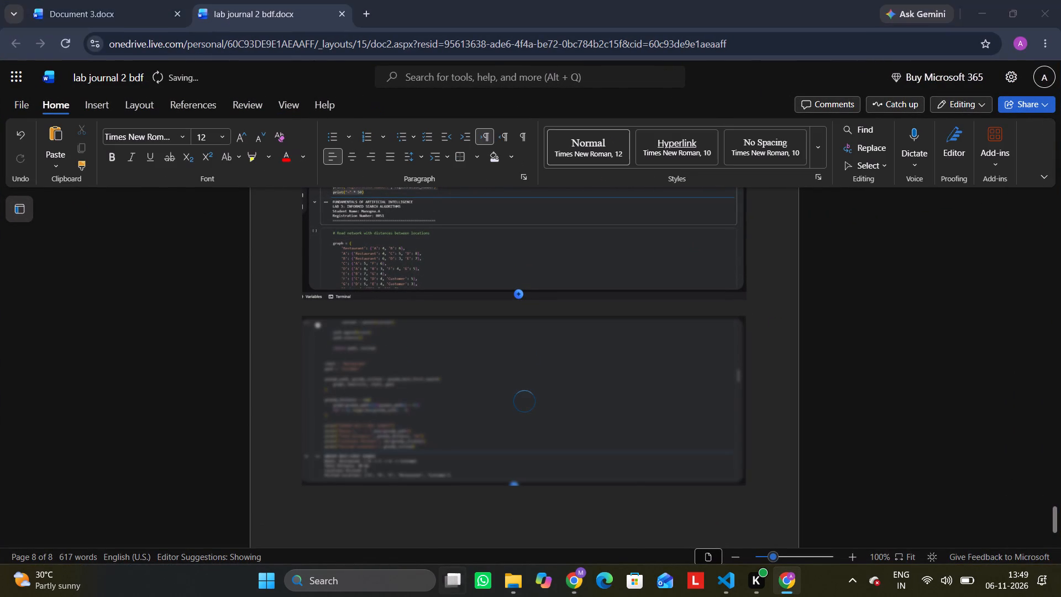
# Back in the Colab notebook, capture a screenshot of the end of the A* search cell with its full output.
pyautogui.click(572, 161)
pyautogui.scroll(-1, 344, 403)
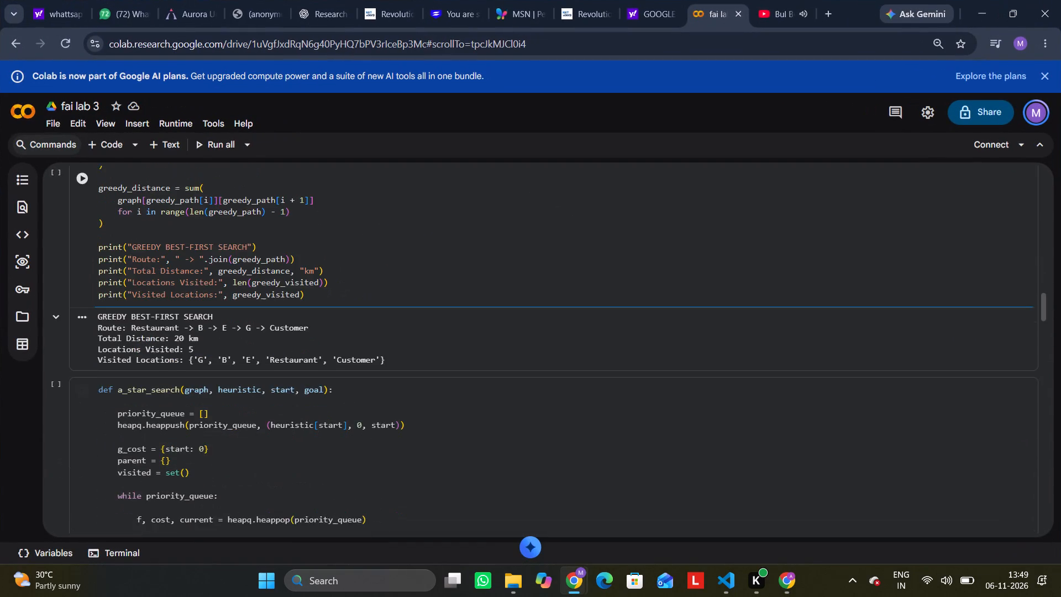
pyautogui.scroll(-5, 344, 403)
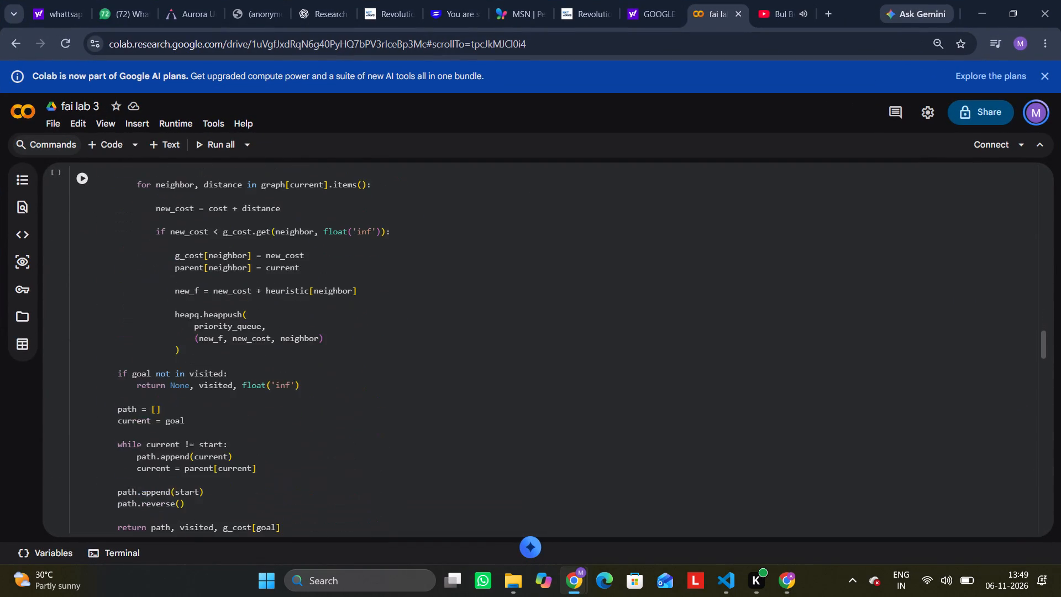
pyautogui.scroll(-4, 344, 403)
pyautogui.scroll(1, 344, 403)
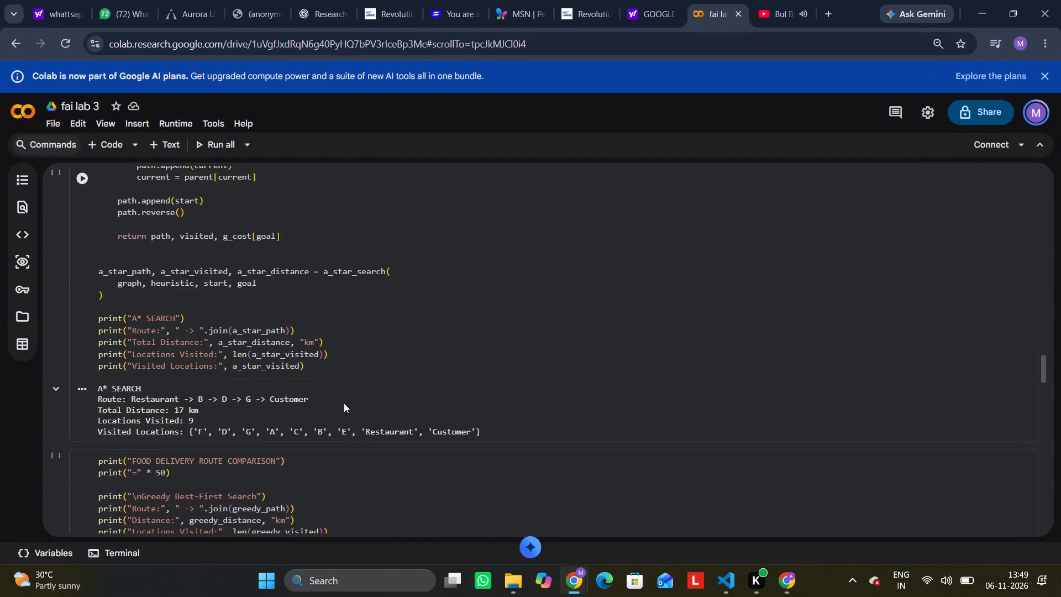
pyautogui.scroll(1, 344, 403)
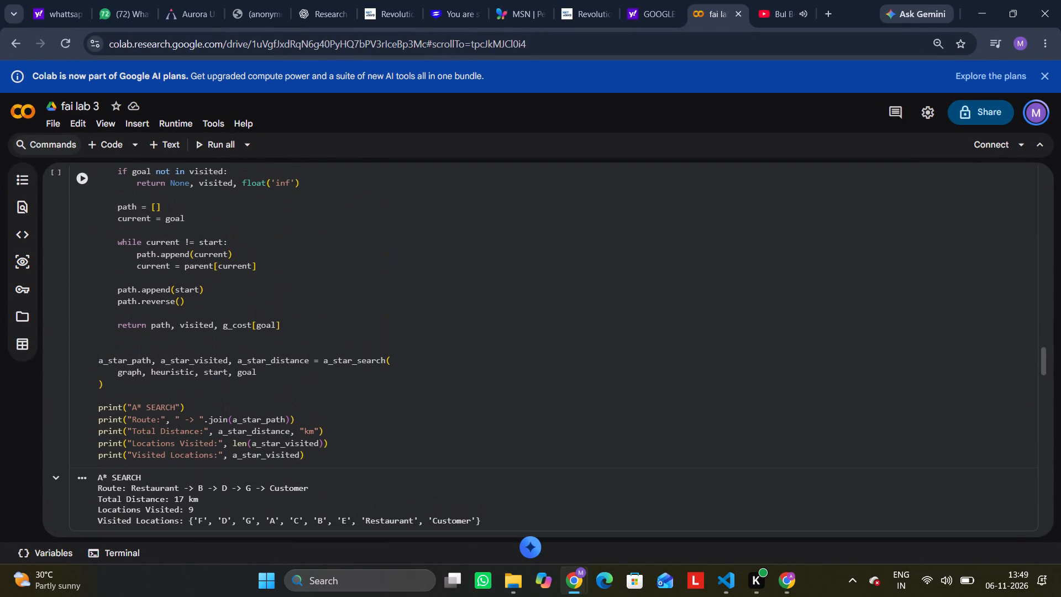
pyautogui.press('shift+super+s')
pyautogui.moveTo(34, 158); pyautogui.dragTo(1060, 549)
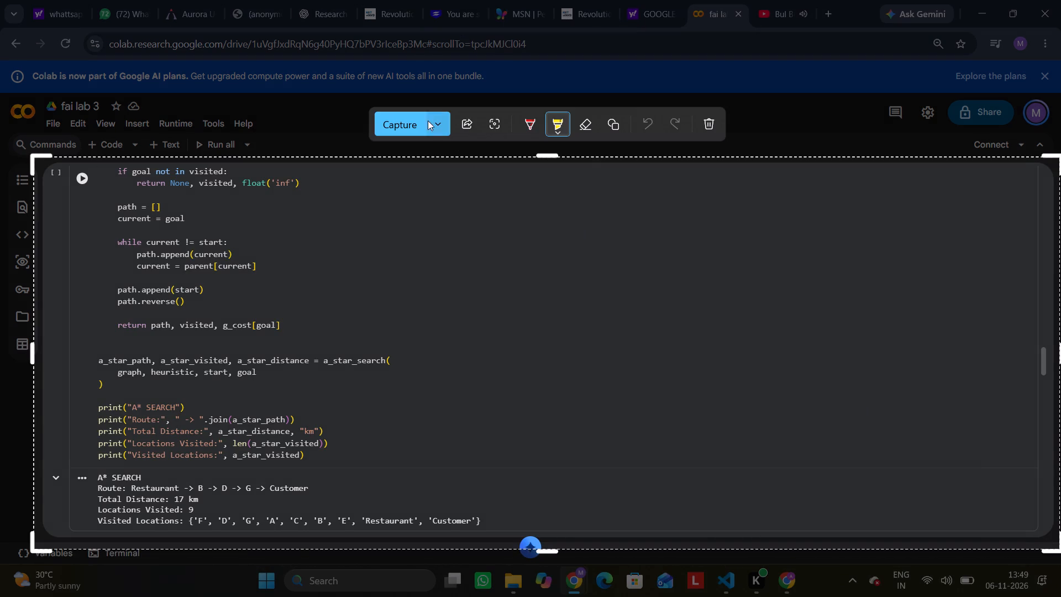
pyautogui.click(402, 122)
# Paste the A* search screenshot on a new line below the Greedy Best-First Search screenshot in the lab journal.
pyautogui.click(542, 193)
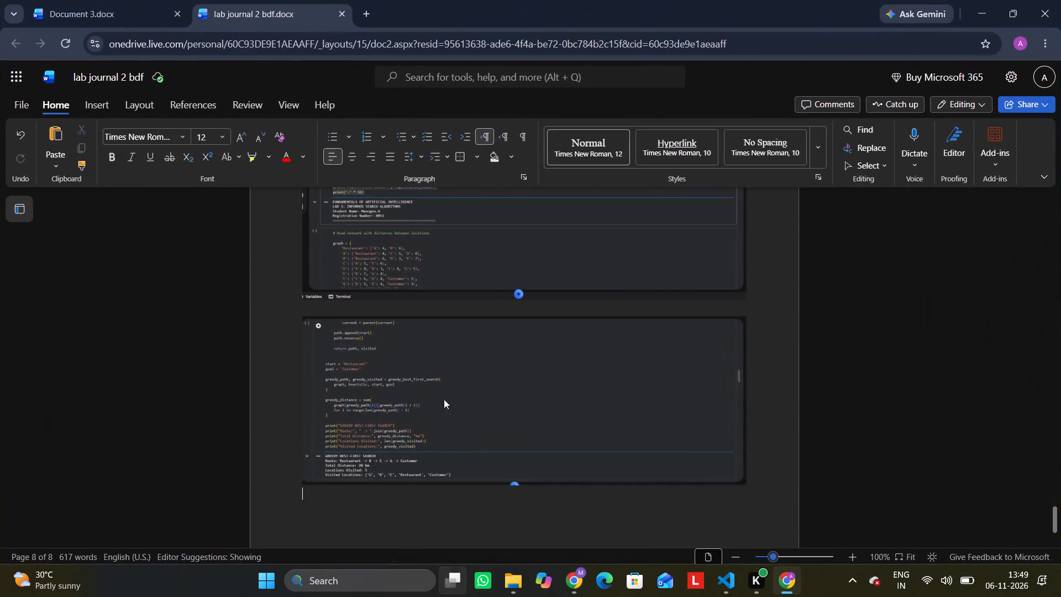
pyautogui.press('Return')
pyautogui.hotkey('ctrl', 'v')
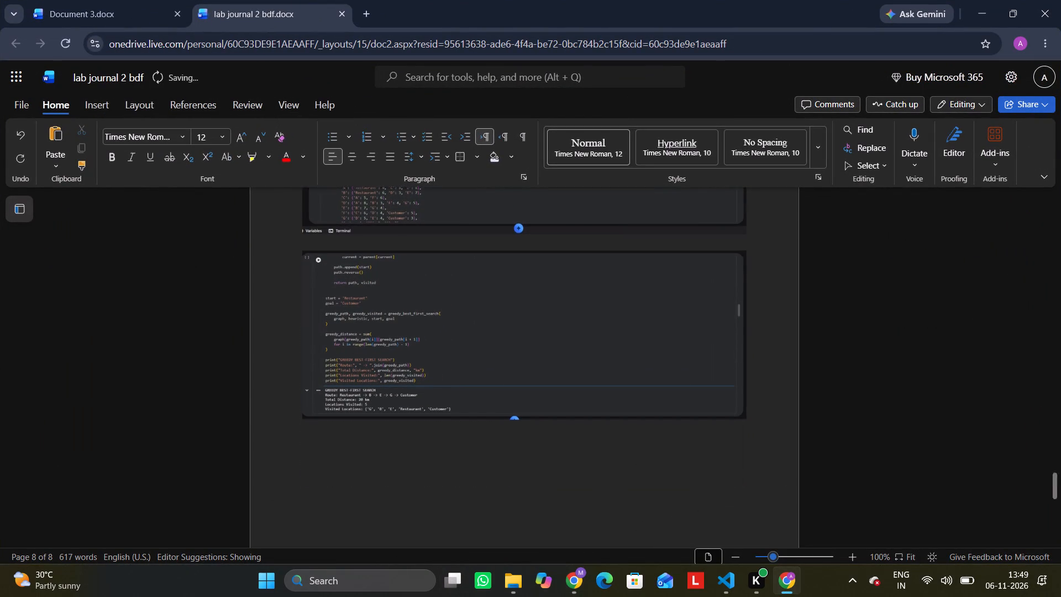
# Switch back to the fai lab 3 Colab notebook and move on past the A* search output.
pyautogui.click(529, 148)
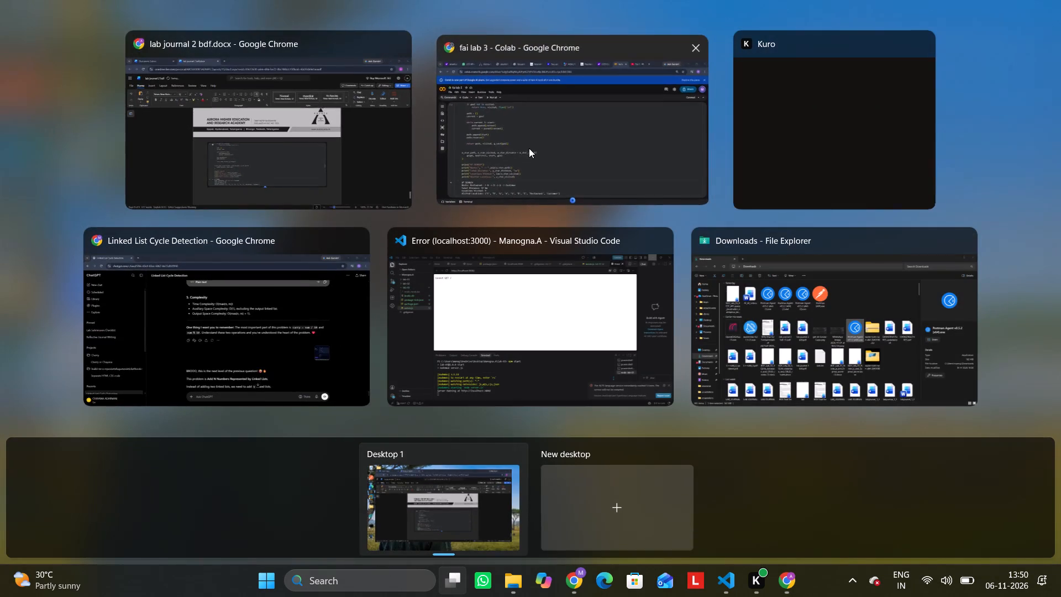
pyautogui.scroll(-1, 338, 379)
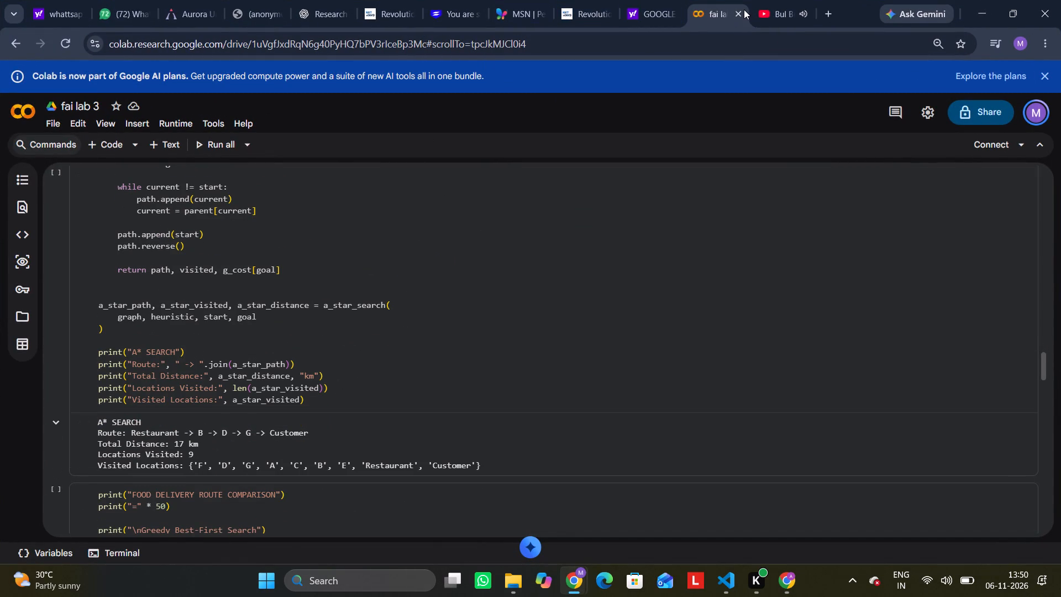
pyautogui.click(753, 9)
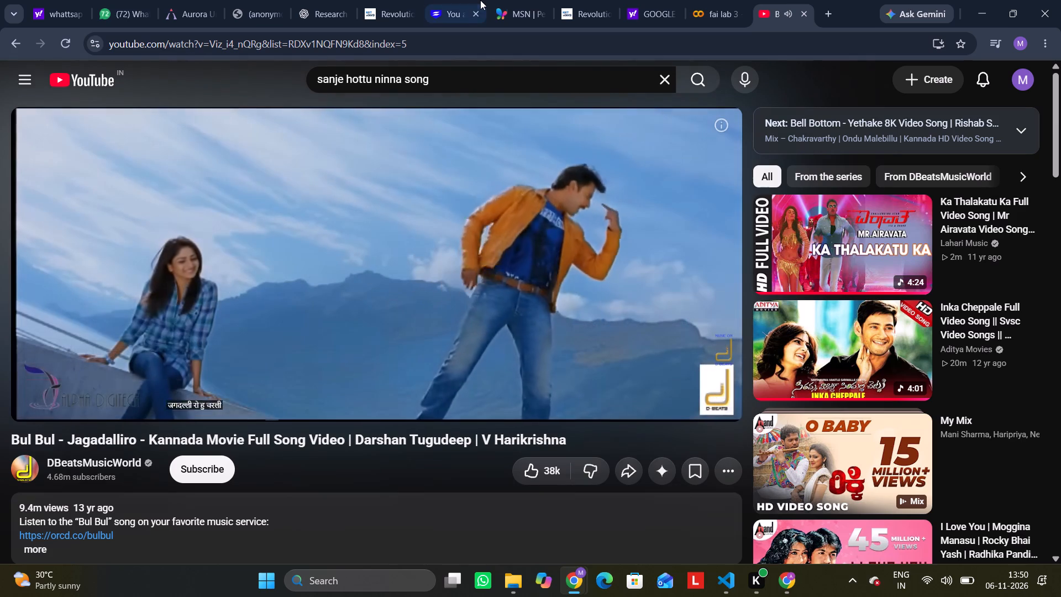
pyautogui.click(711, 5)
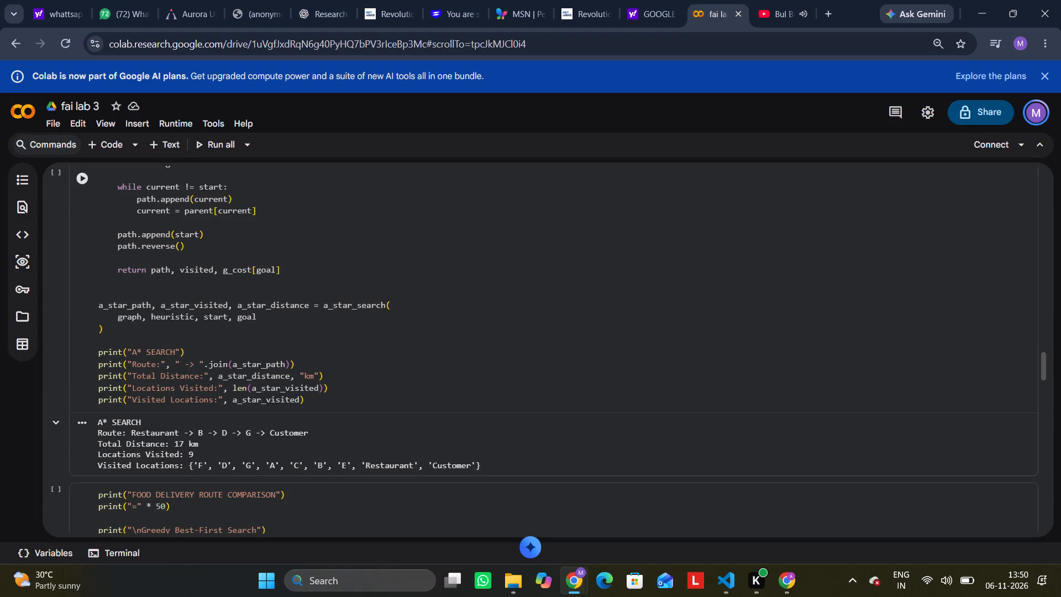
# Capture a screenshot of the end of the food delivery route comparison cell with its full output, down to the conclusion.
pyautogui.scroll(-3, 330, 421)
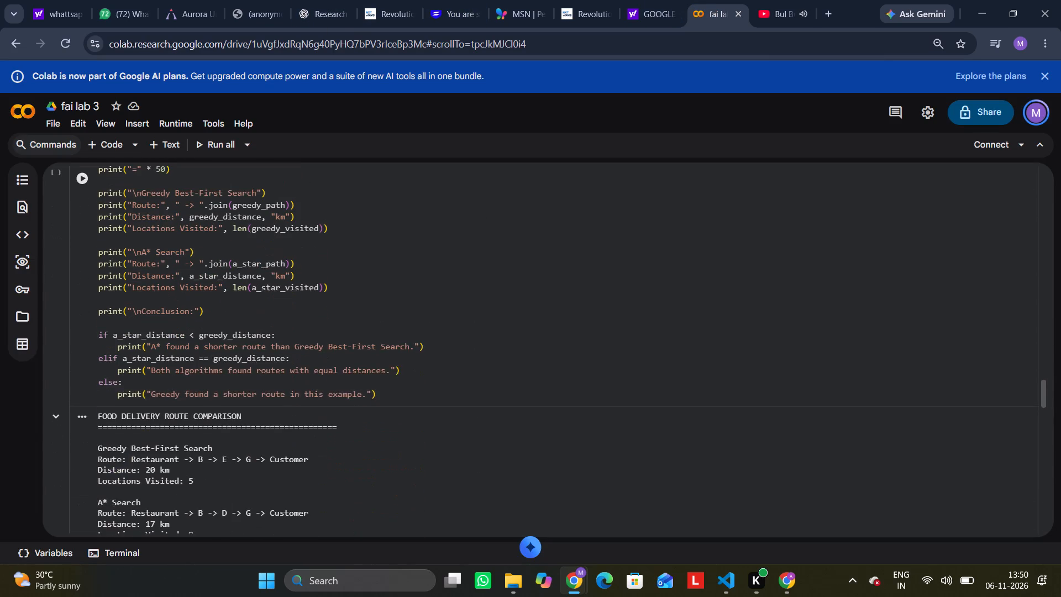
pyautogui.scroll(-3, 330, 421)
pyautogui.scroll(1, 330, 421)
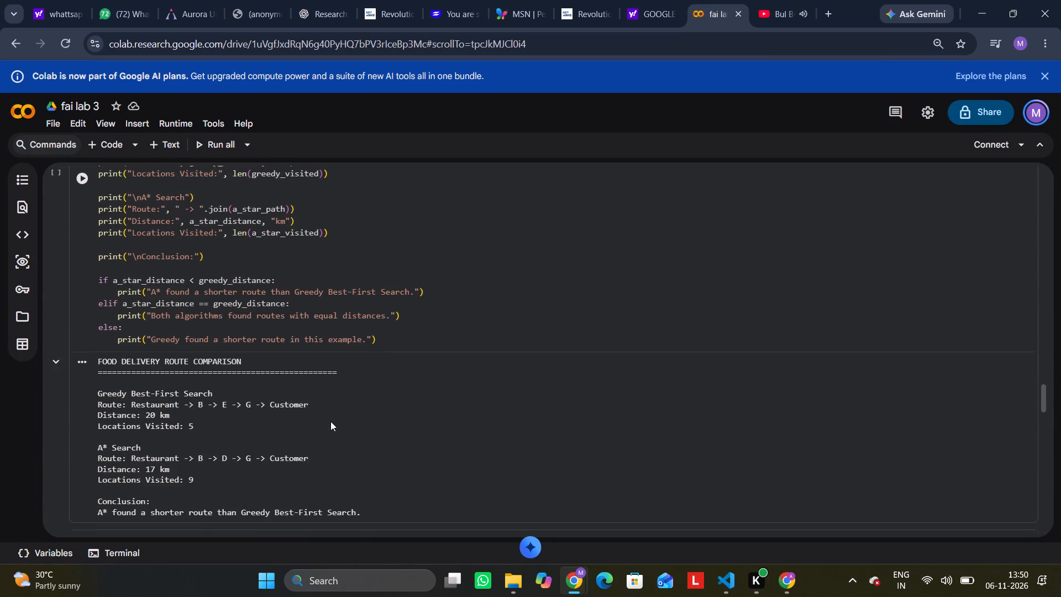
pyautogui.scroll(2, 330, 421)
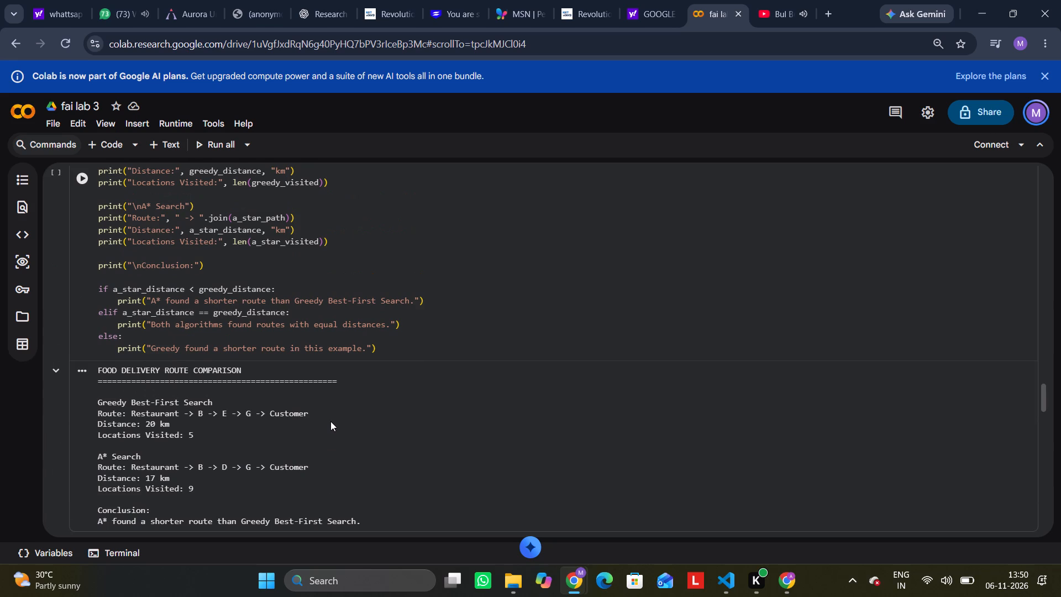
pyautogui.press('shift+super+s')
pyautogui.moveTo(49, 158); pyautogui.dragTo(842, 446)
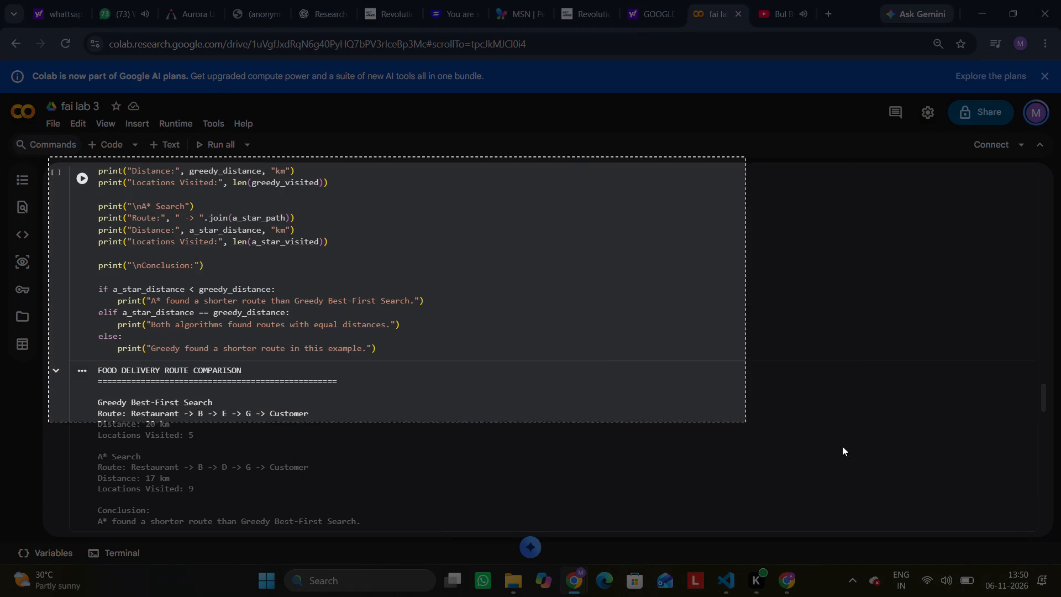
pyautogui.moveTo(842, 446); pyautogui.dragTo(1060, 542)
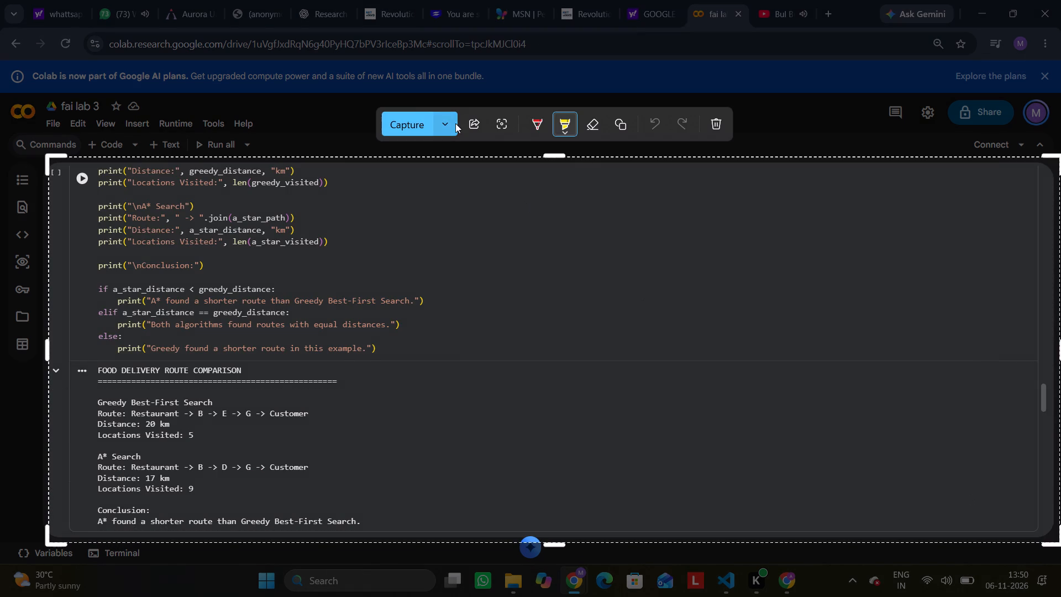
pyautogui.click(420, 126)
# Paste the route comparison screenshot below the A* search screenshot in the lab journal.
pyautogui.click(561, 165)
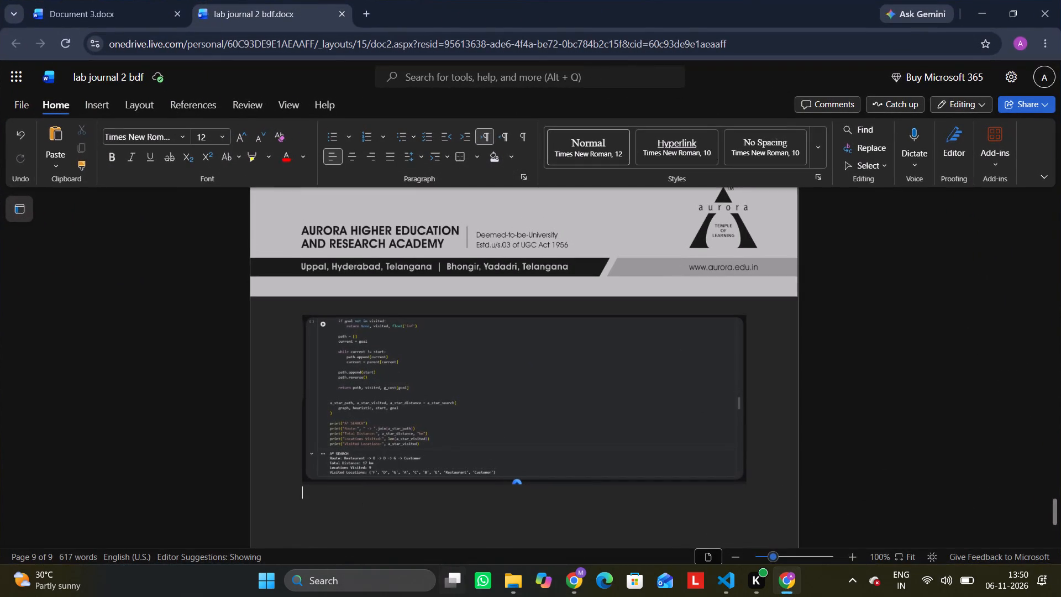
pyautogui.hotkey('ctrl', 'v')
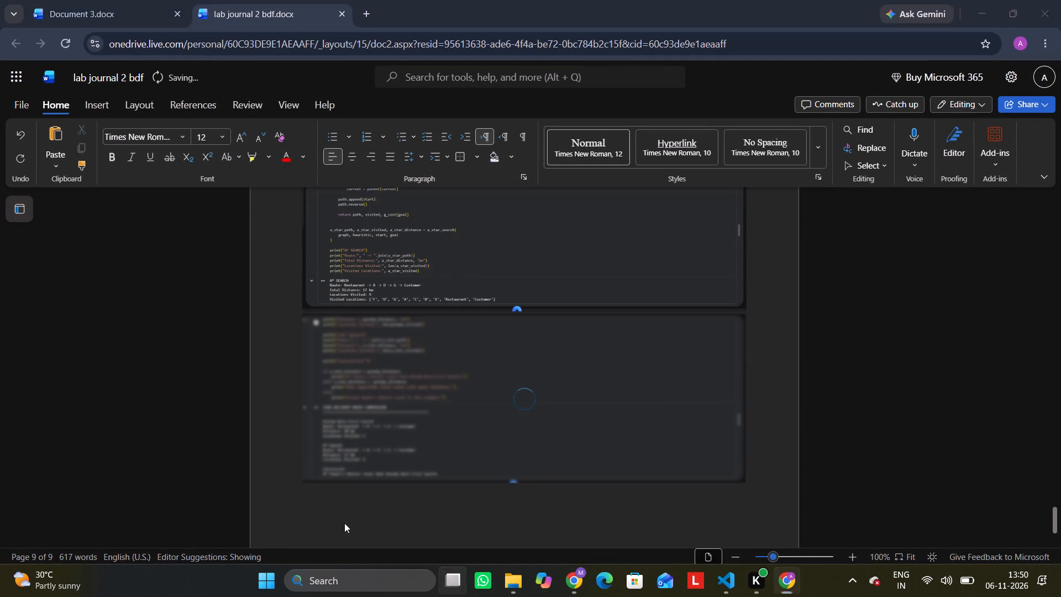
# Back in the Colab notebook, capture a screenshot of the whole Food Delivery Route Optimization graph with the last code lines above it.
pyautogui.click(528, 123)
pyautogui.scroll(-1, 277, 400)
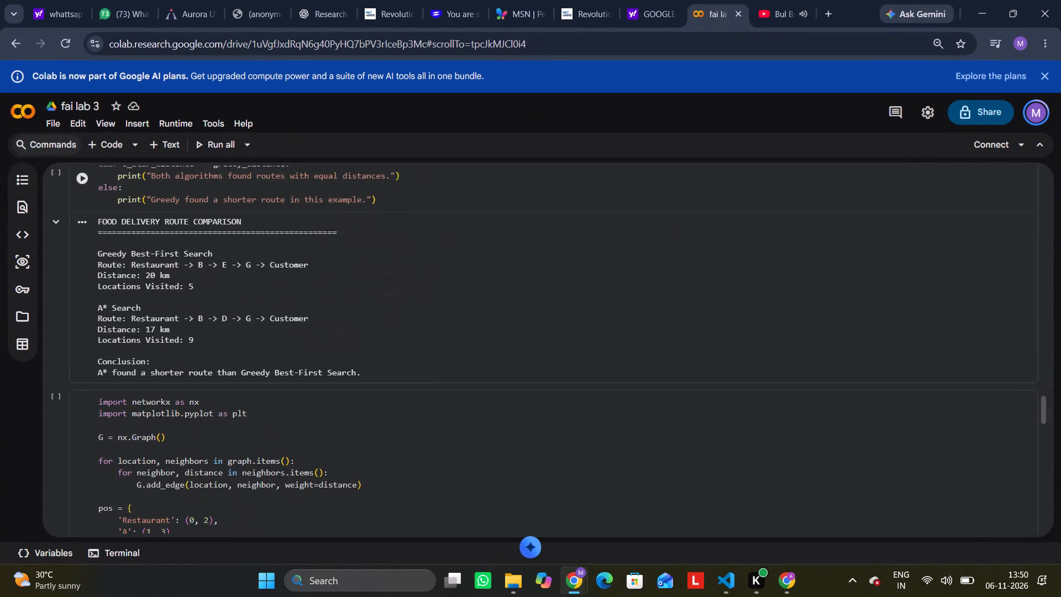
pyautogui.scroll(-5, 277, 400)
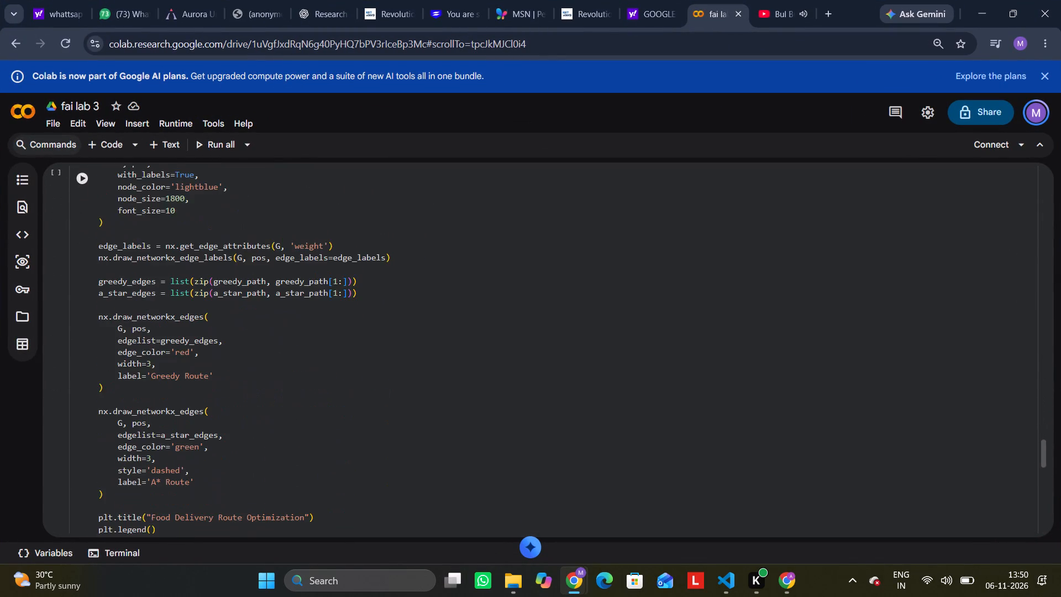
pyautogui.scroll(-5, 277, 400)
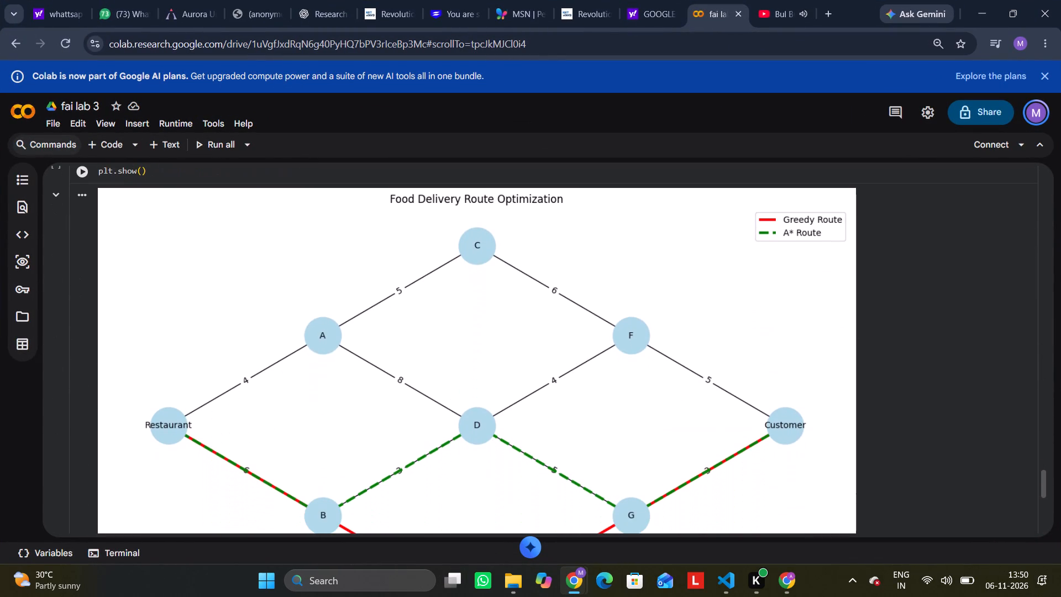
pyautogui.hotkey('ctrl', '-')
pyautogui.hotkey('ctrl', '-')
pyautogui.hotkey('ctrl', '-')
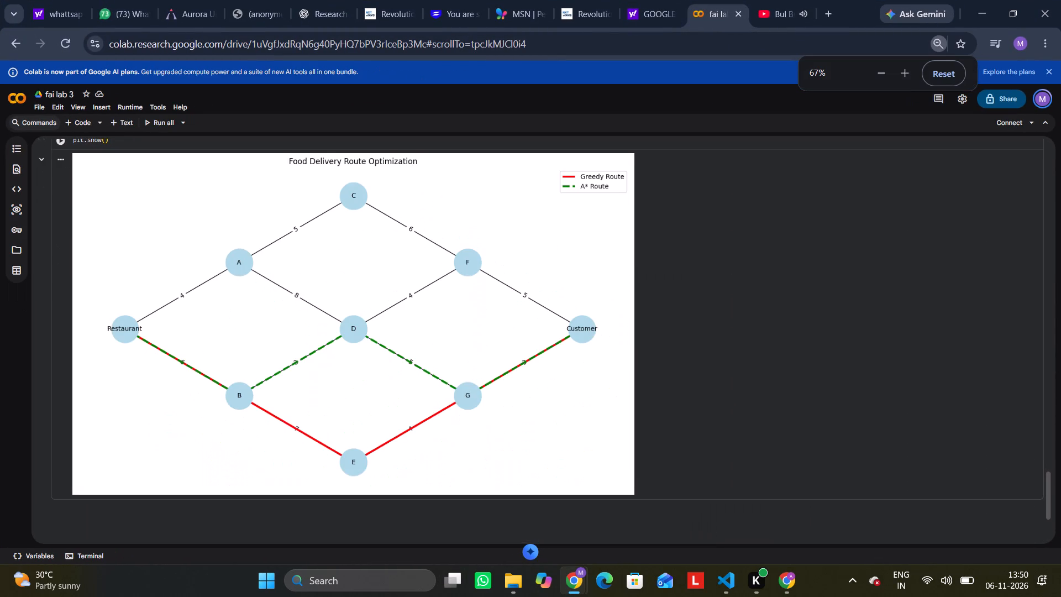
pyautogui.hscroll(2, 277, 400)
pyautogui.press('shift+super+s')
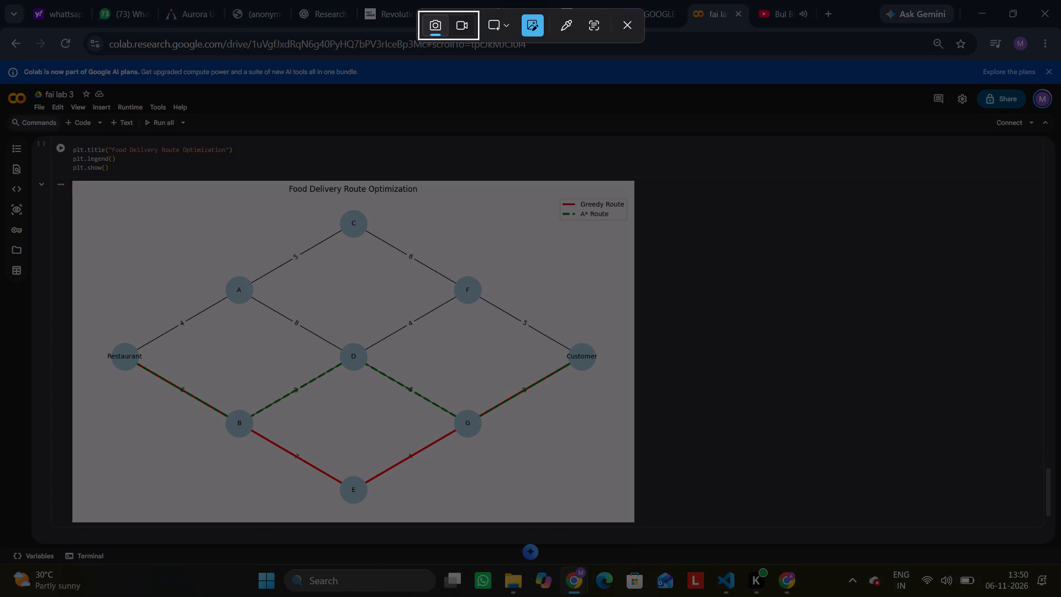
pyautogui.moveTo(46, 133); pyautogui.dragTo(1013, 538)
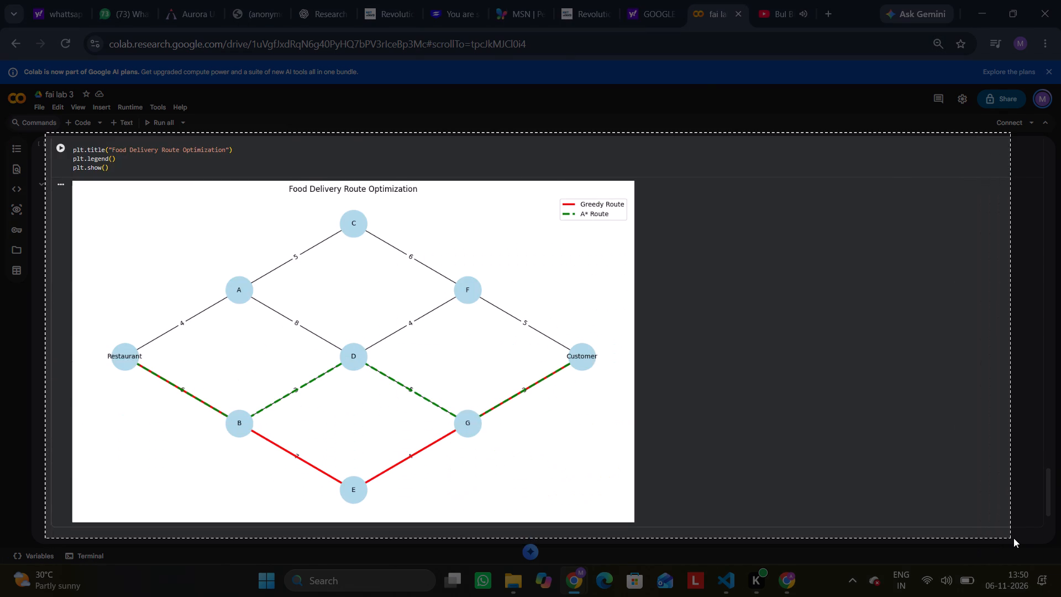
pyautogui.click(382, 107)
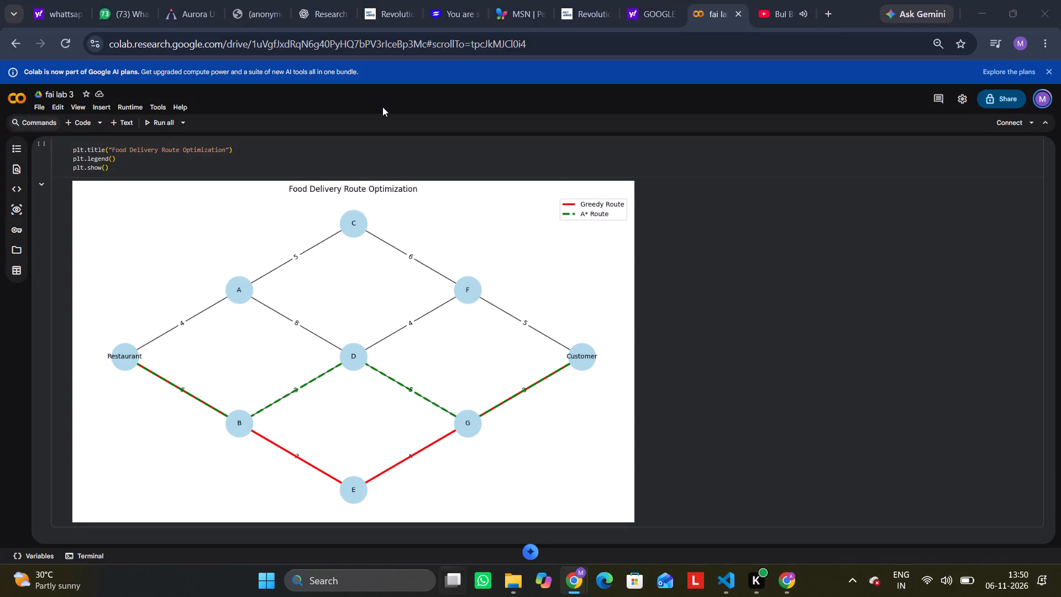
# Paste the route optimization graph screenshot on a new line below the route comparison screenshot in the lab journal.
pyautogui.click(556, 190)
pyautogui.press('Return')
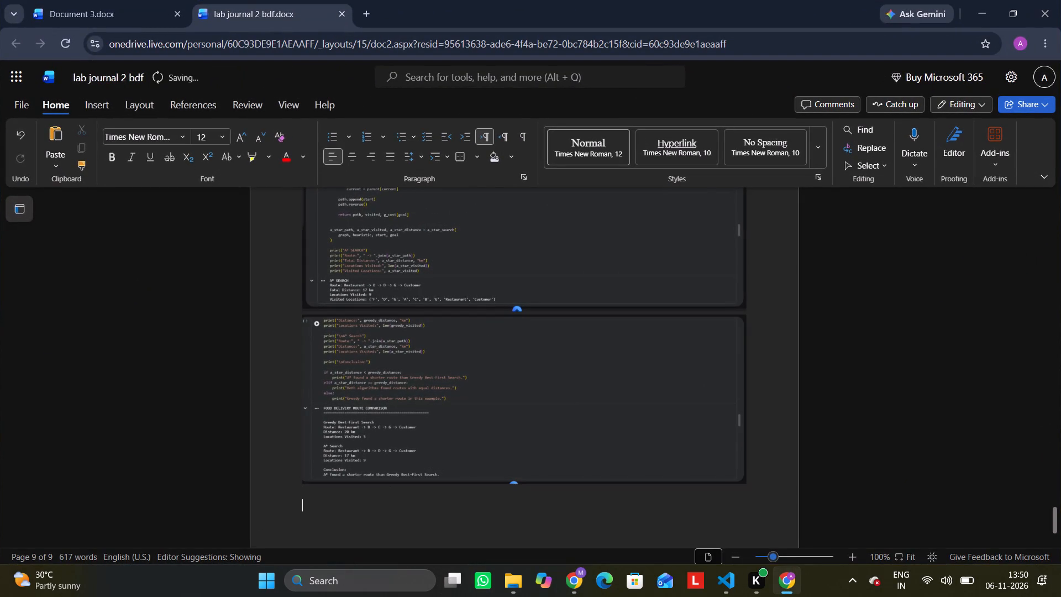
pyautogui.hotkey('ctrl', 'v')
# Return to the first page of the lab journal and look over the student and assessment details.
pyautogui.scroll(3, 514, 370)
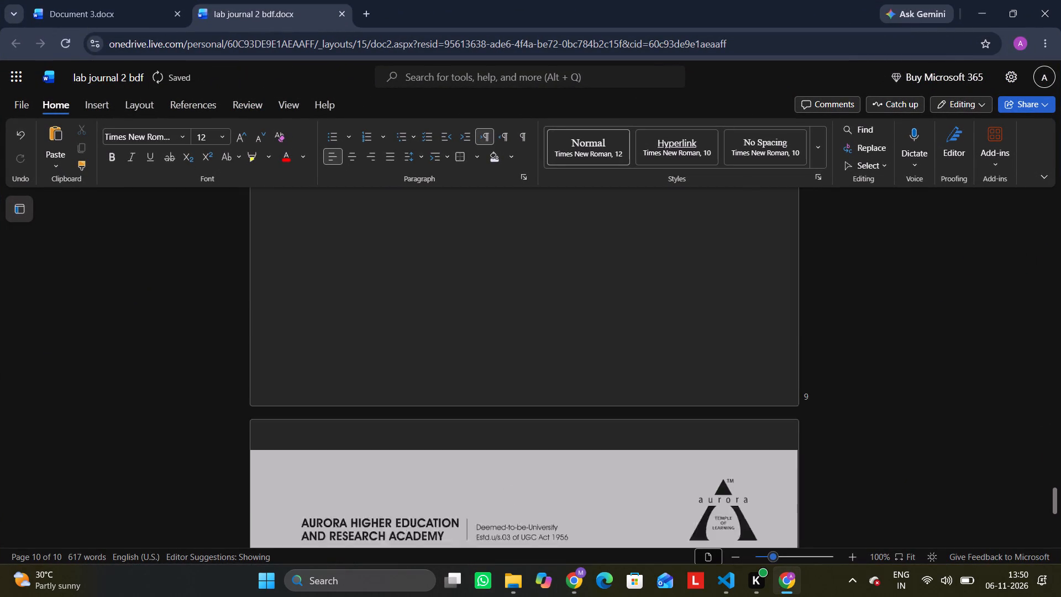
pyautogui.scroll(16, 514, 370)
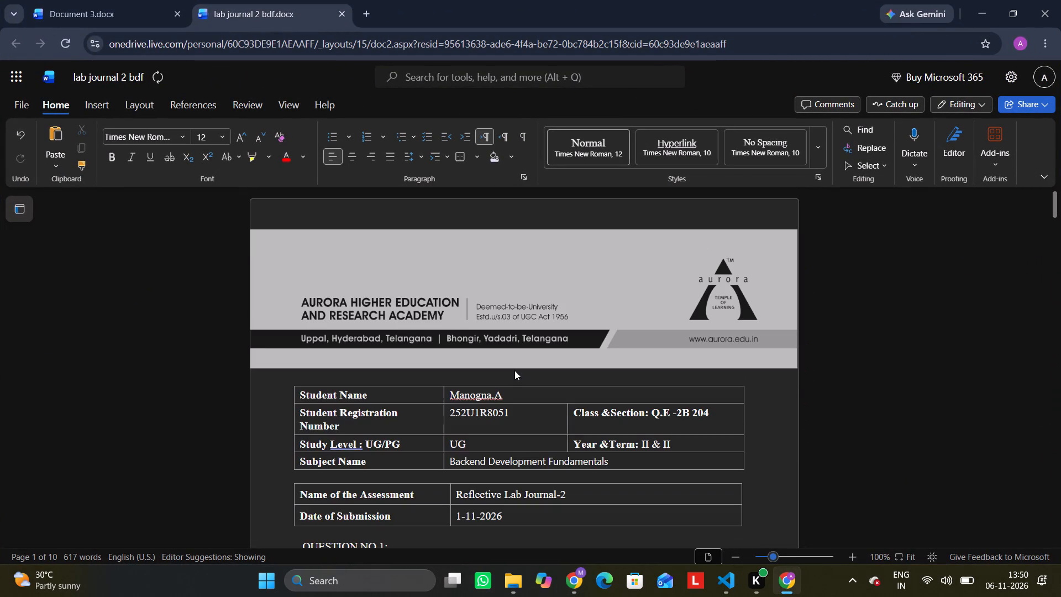
pyautogui.scroll(-3, 514, 370)
pyautogui.scroll(1, 514, 370)
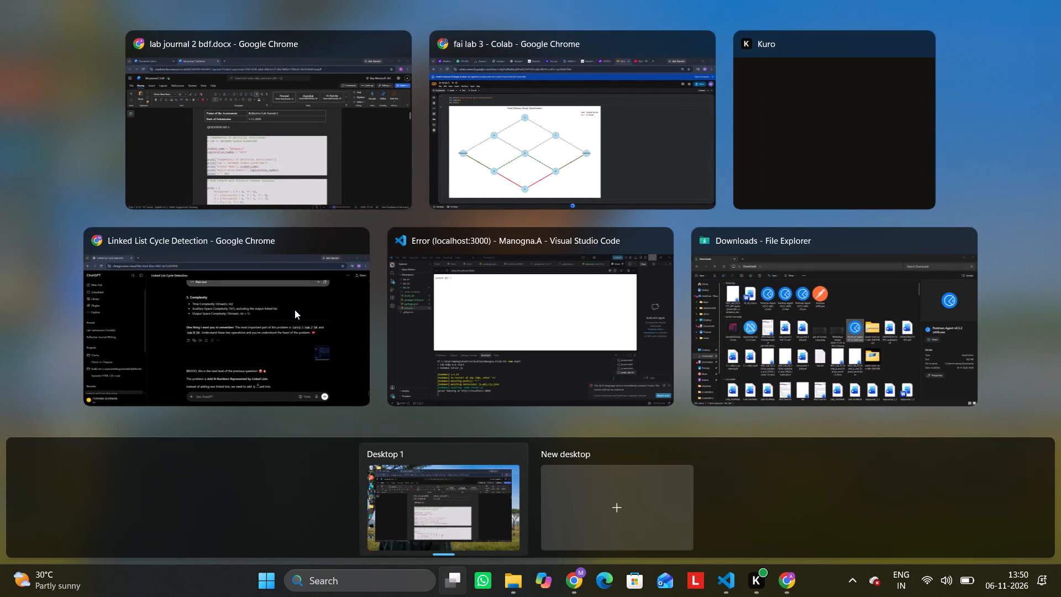
# Look through the open windows and close the Linked List Cycle Detection chat window.
pyautogui.click(291, 309)
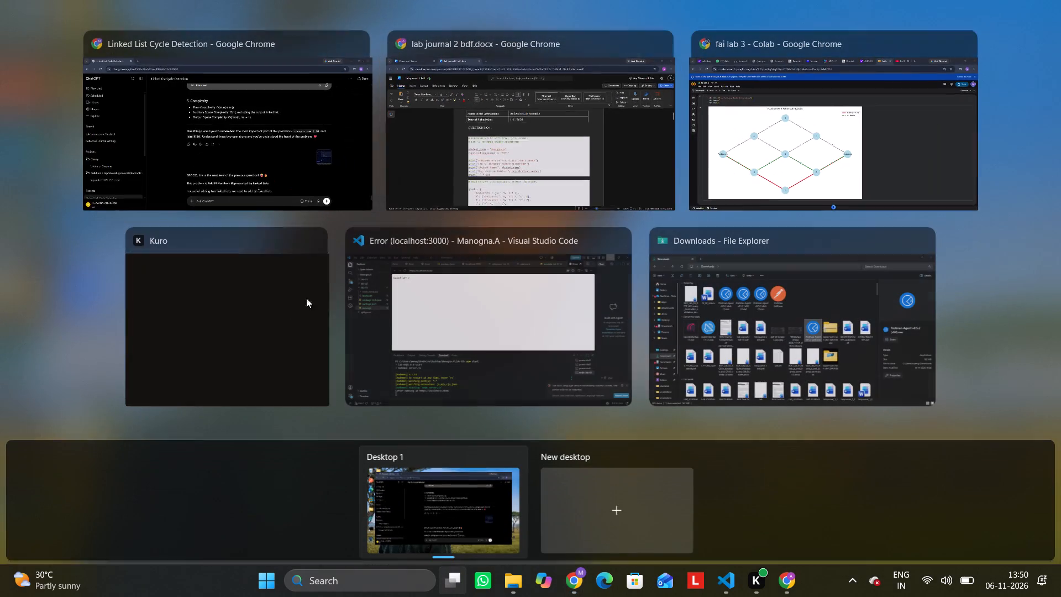
pyautogui.click(456, 119)
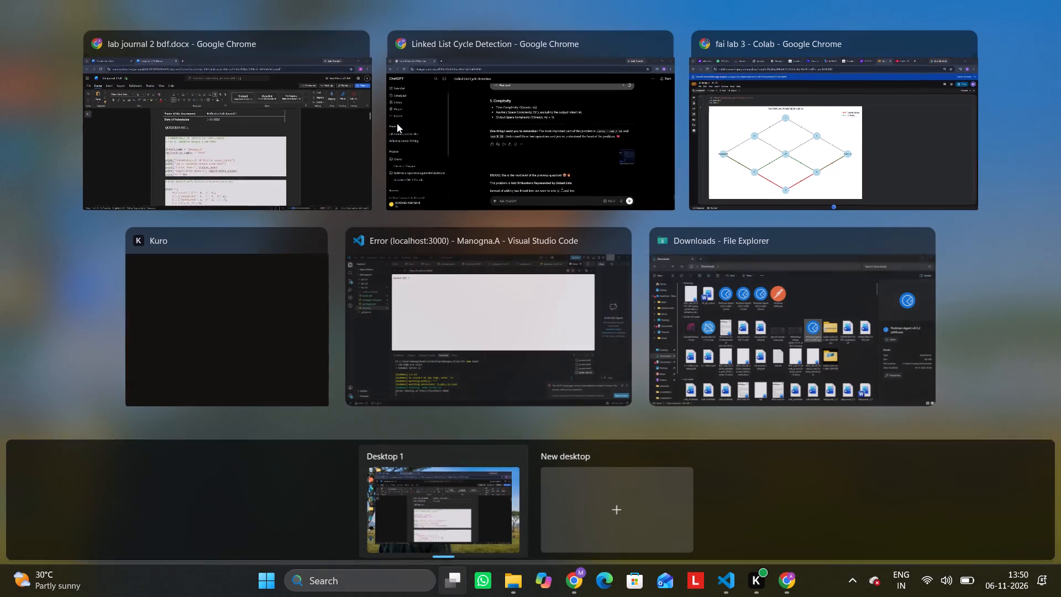
pyautogui.click(618, 143)
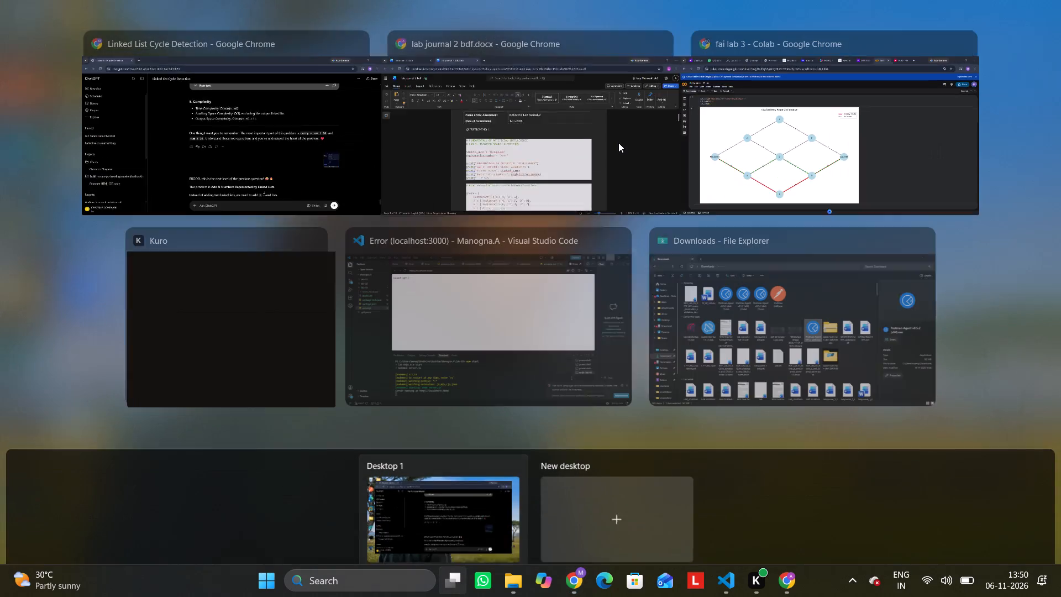
pyautogui.click(352, 44)
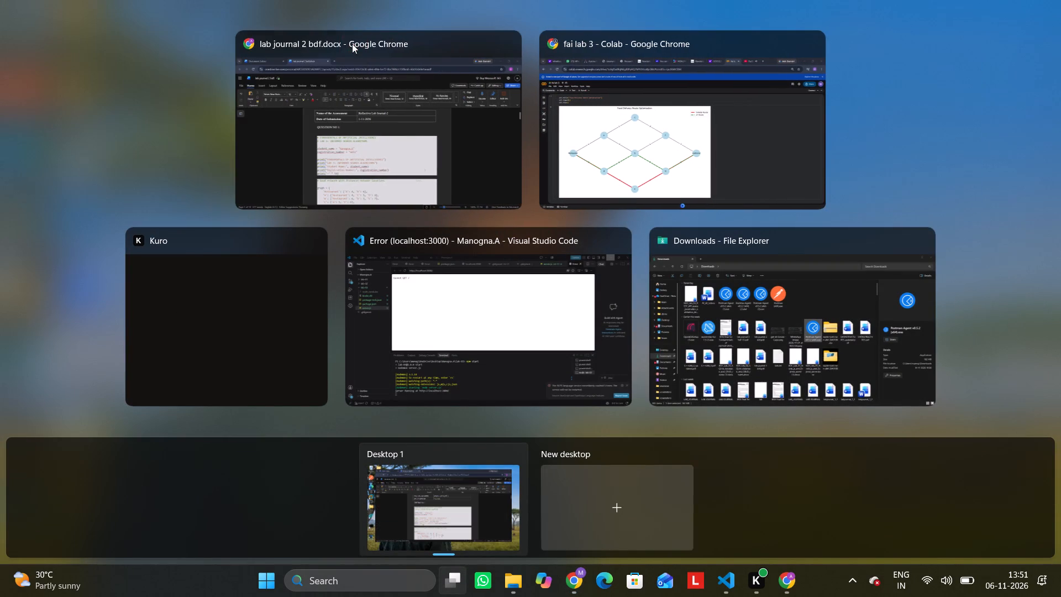
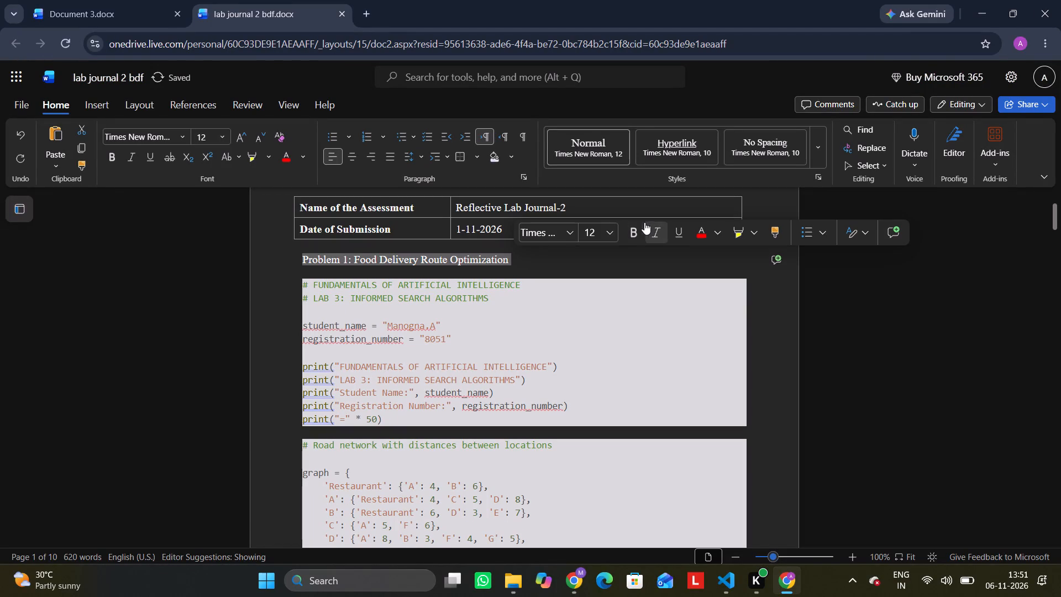
# Format the heading "Problem 1: Food Delivery Route Optimization" on the first page as bold at 18 pt.
pyautogui.click(637, 231)
pyautogui.click(608, 233)
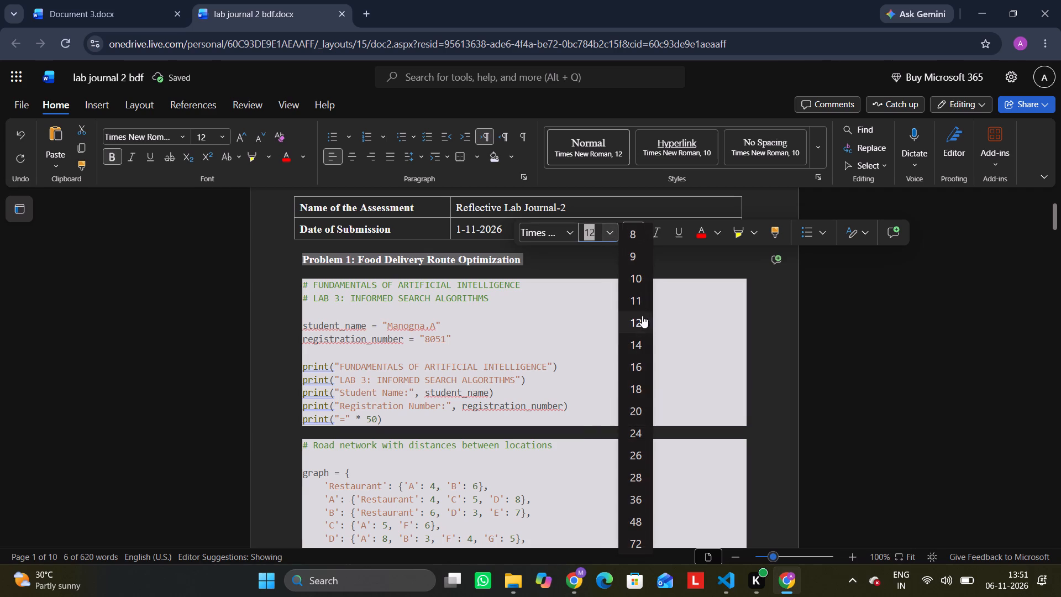
pyautogui.click(636, 389)
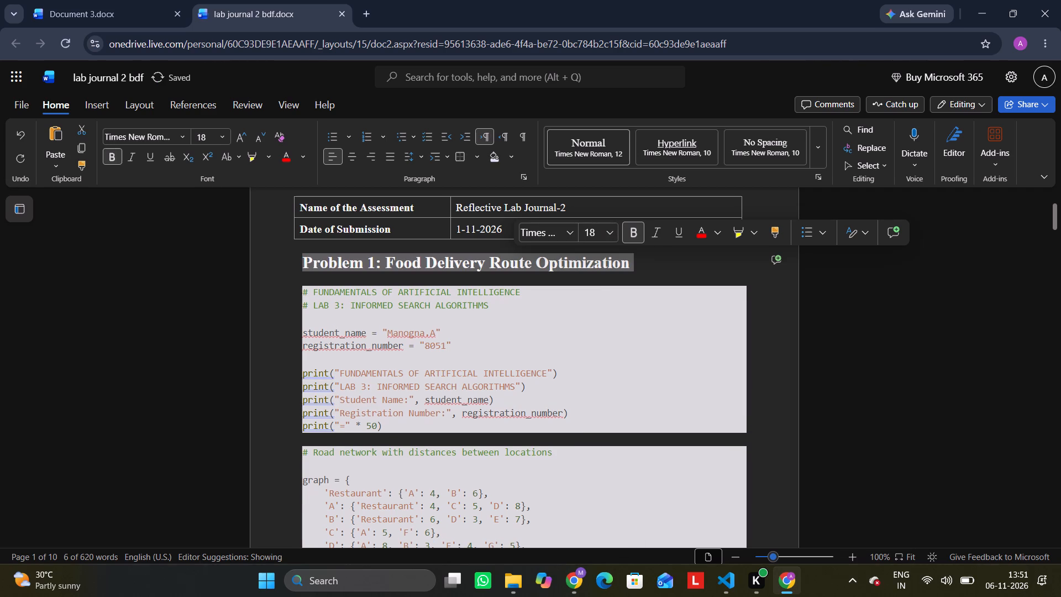
pyautogui.click(663, 275)
# Look over the pasted code on the following pages of the lab journal.
pyautogui.scroll(-15, 505, 404)
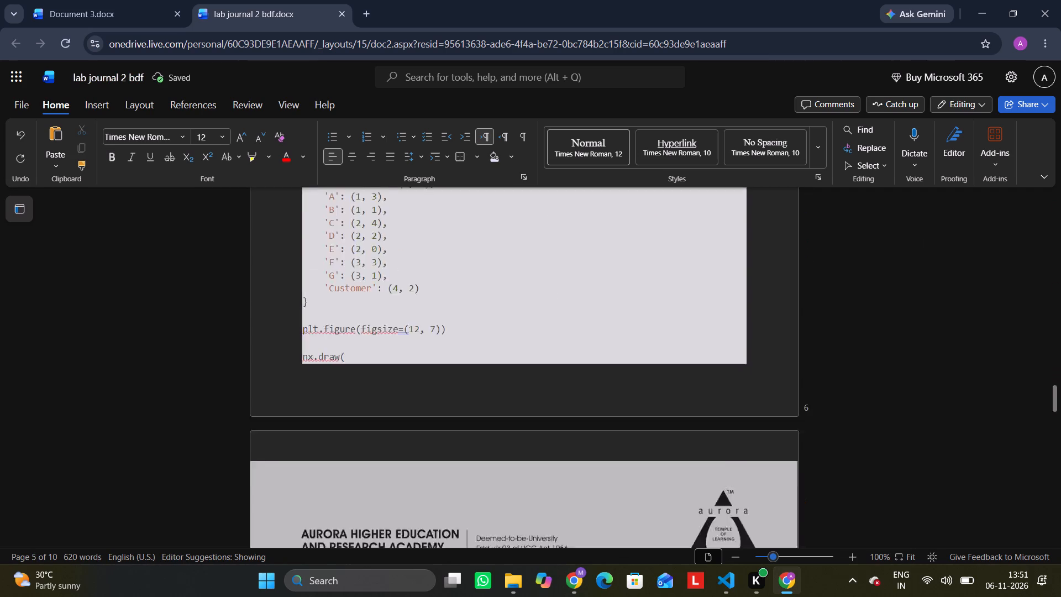
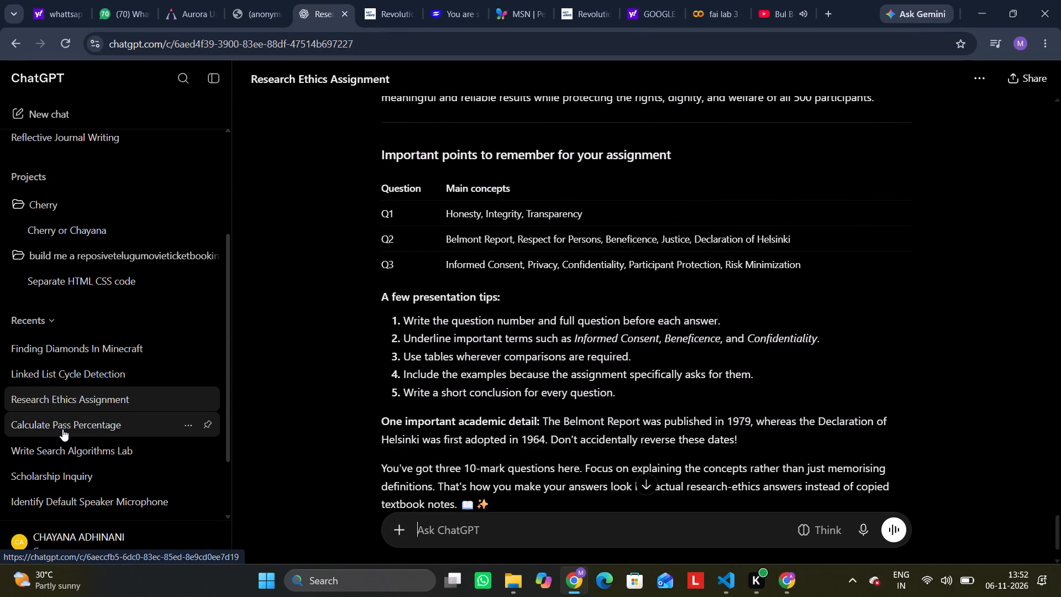
pyautogui.scroll(-1, 62, 429)
pyautogui.click(67, 404)
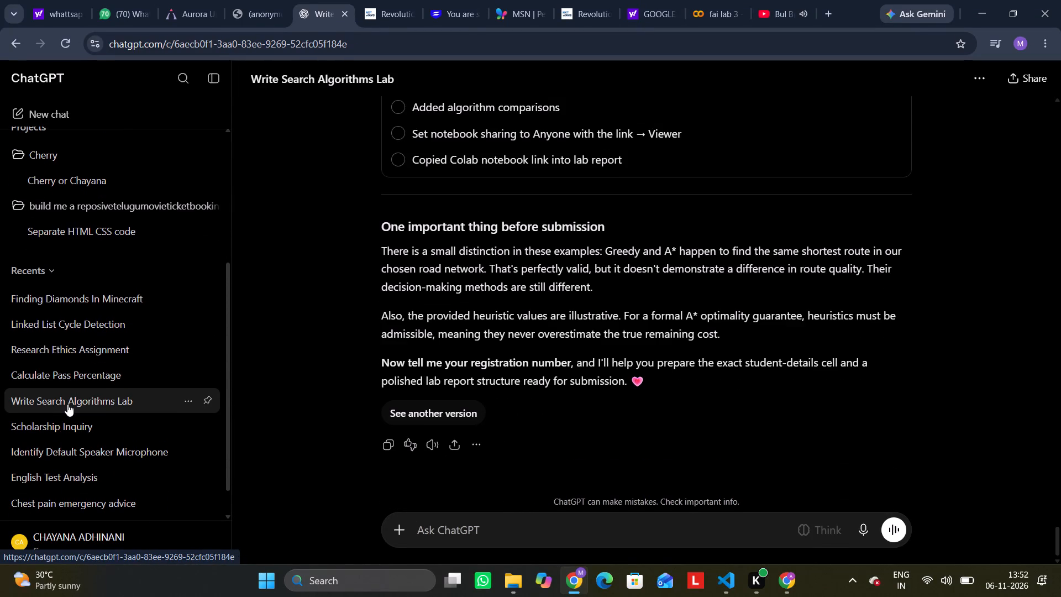
pyautogui.scroll(8, 485, 339)
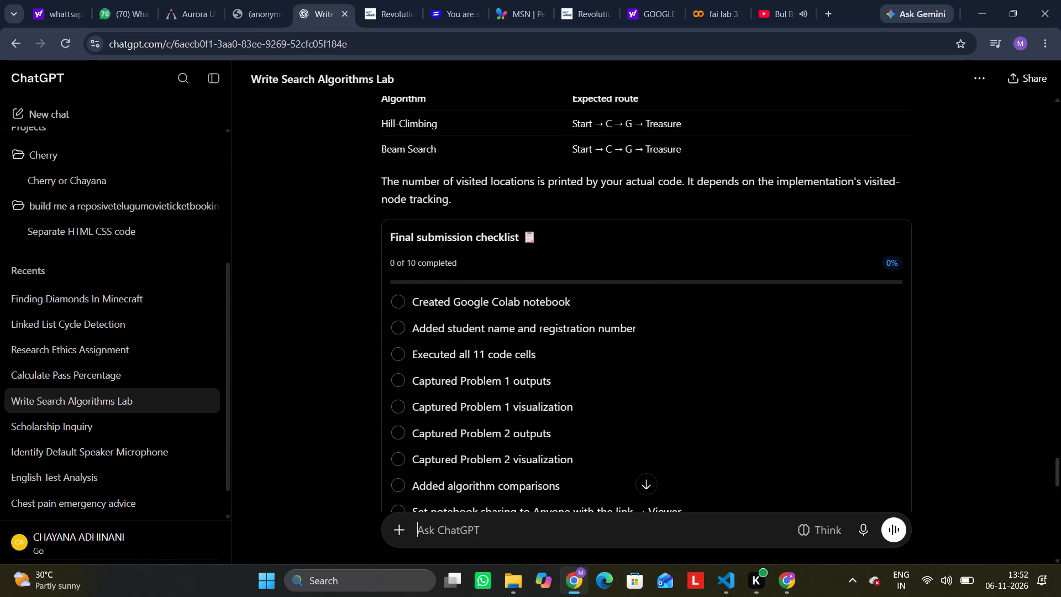
pyautogui.scroll(1, 485, 339)
pyautogui.scroll(11, 540, 171)
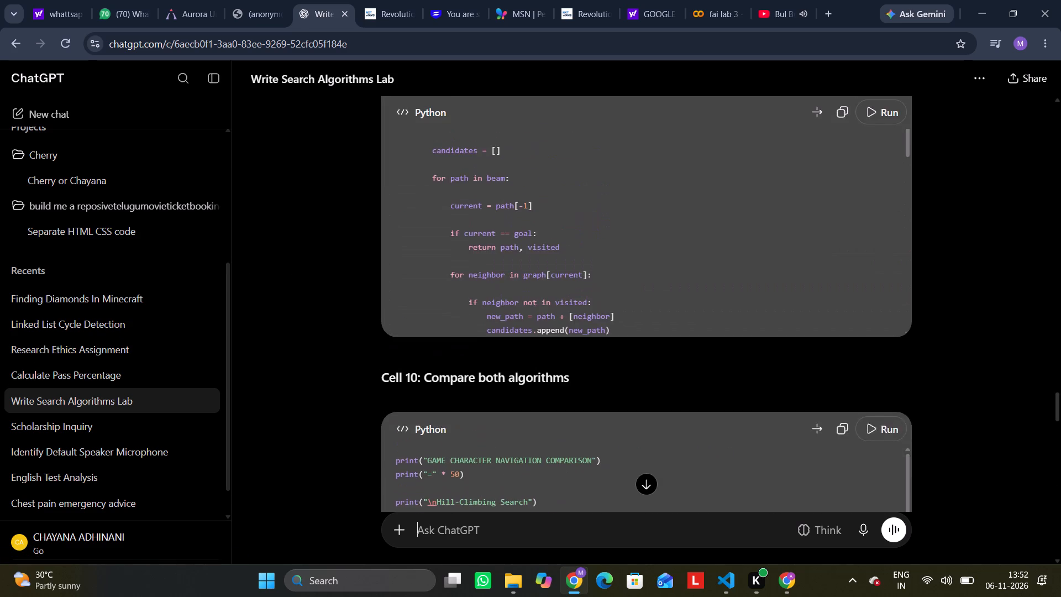
pyautogui.scroll(4, 540, 171)
pyautogui.scroll(-7, 540, 171)
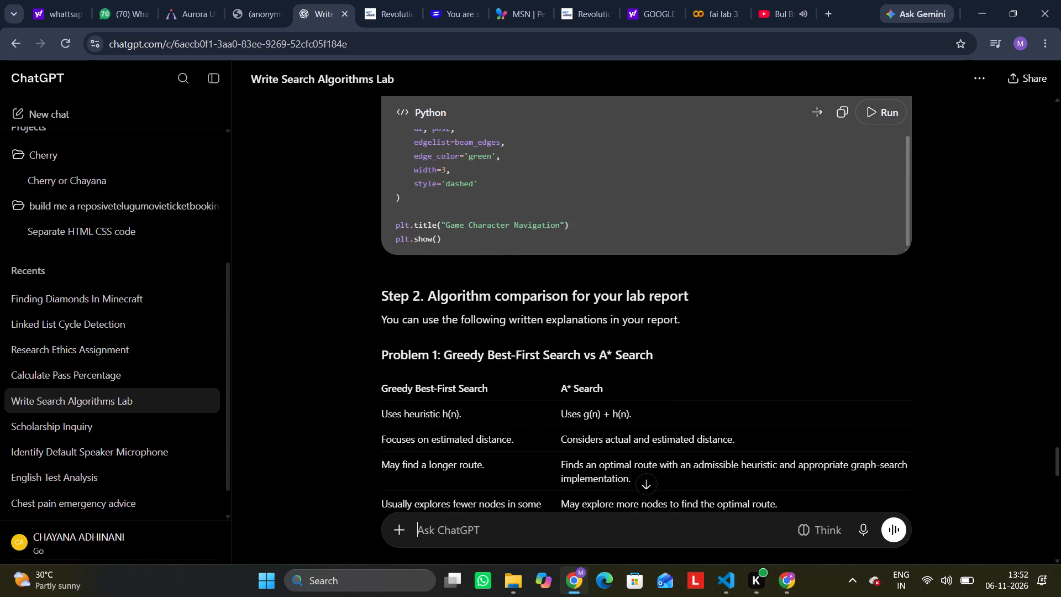
pyautogui.scroll(-1, 565, 393)
pyautogui.scroll(12, 565, 393)
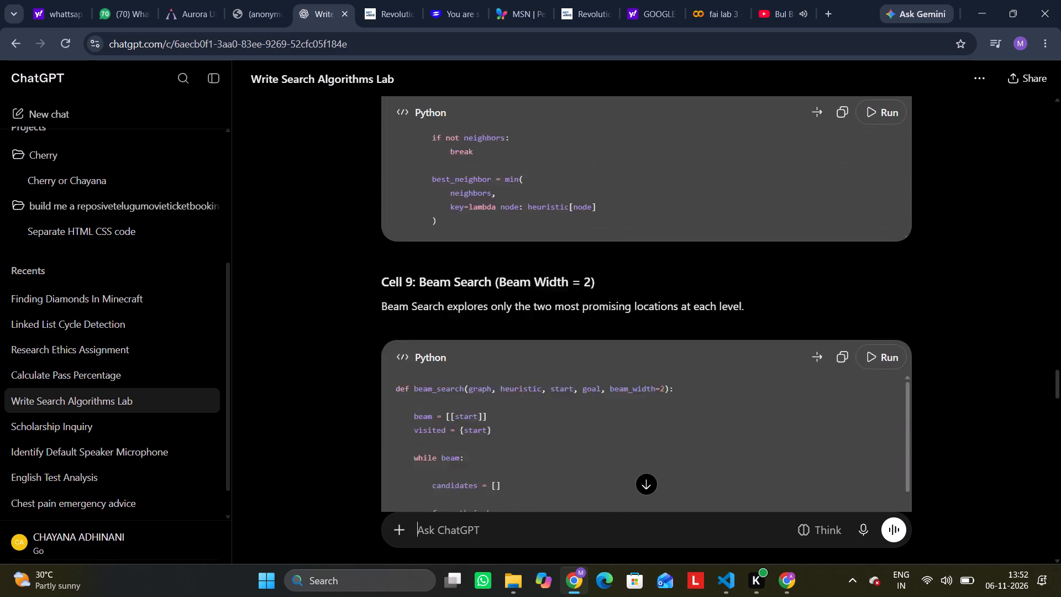
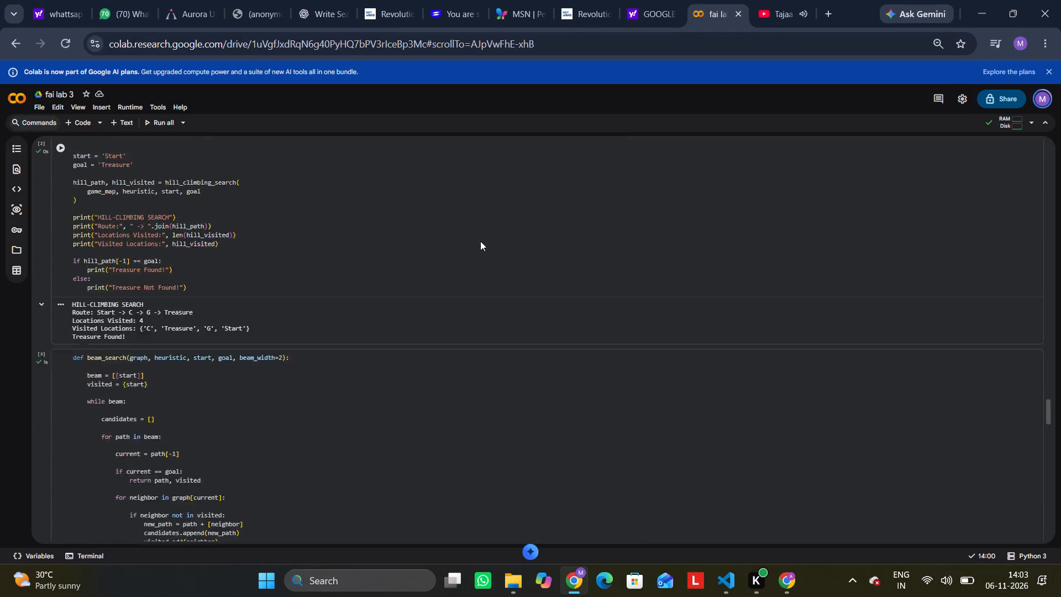
pyautogui.scroll(-1, 480, 241)
pyautogui.scroll(9, 480, 241)
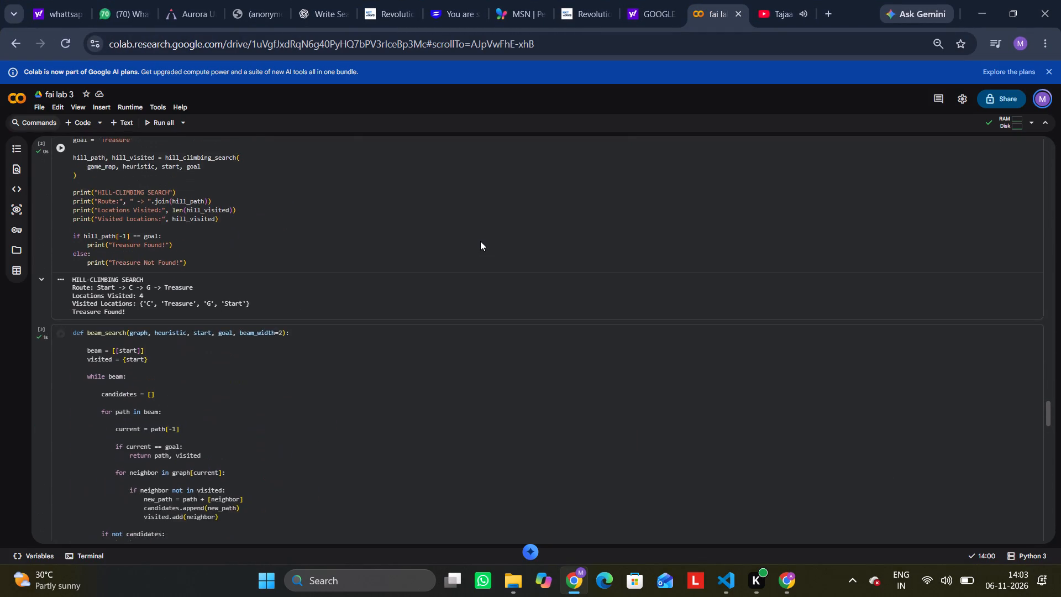
pyautogui.scroll(10, 480, 241)
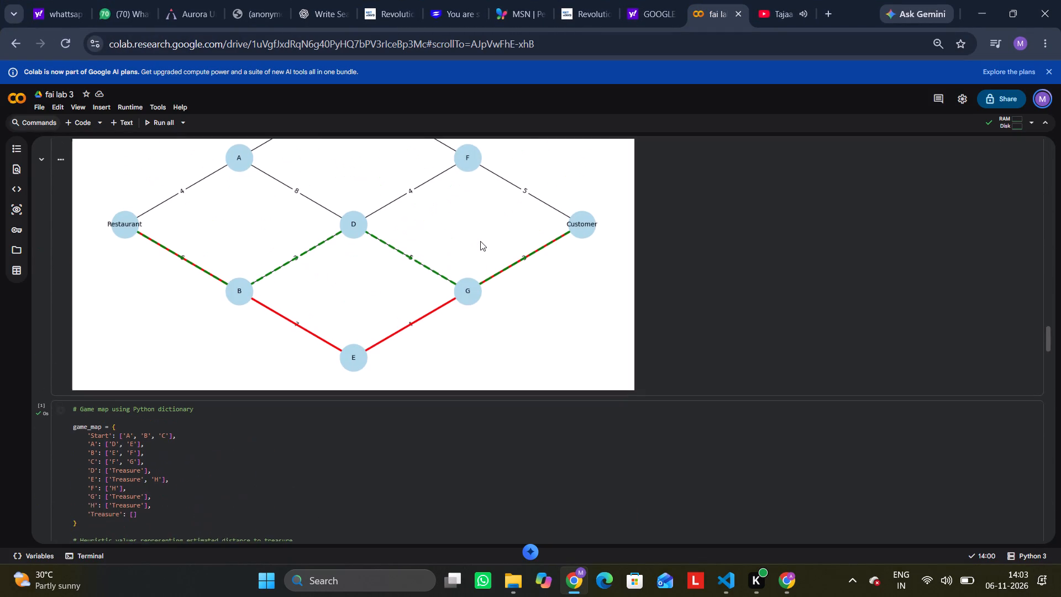
pyautogui.scroll(-4, 480, 241)
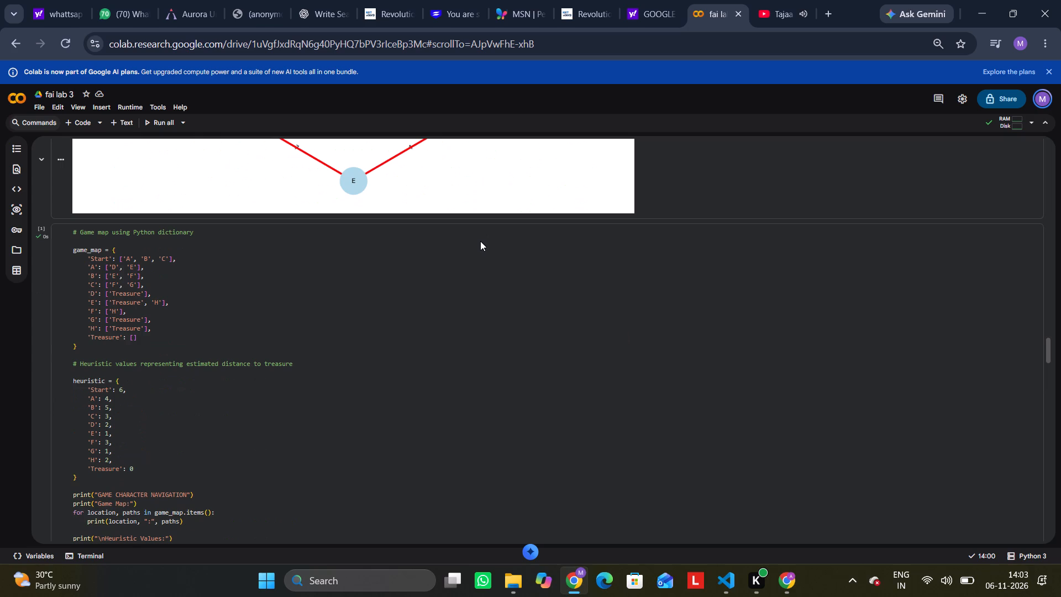
pyautogui.scroll(-1, 480, 241)
pyautogui.scroll(-4, 314, 296)
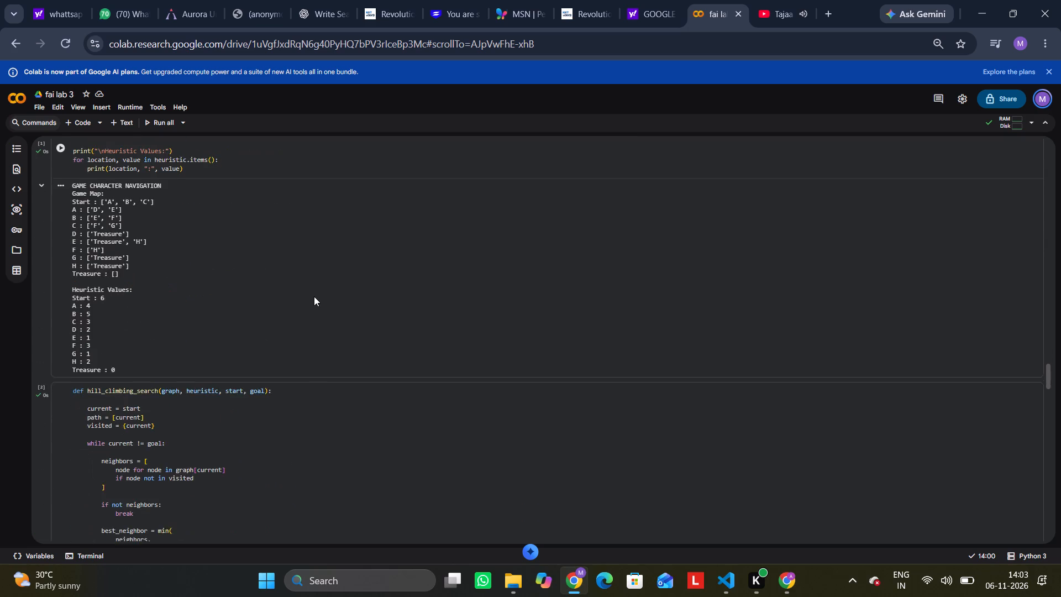
pyautogui.scroll(-5, 314, 296)
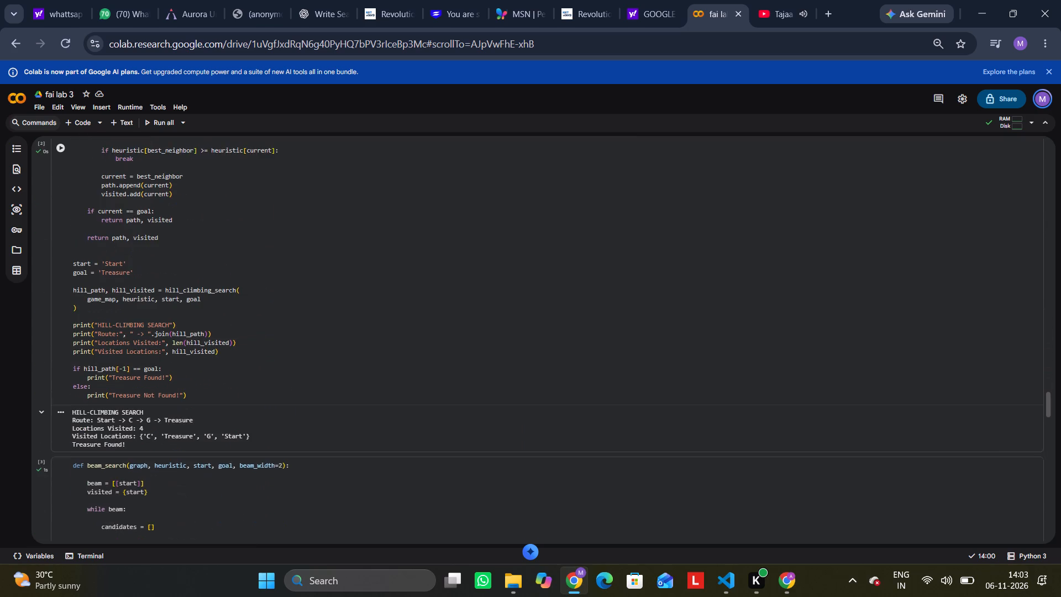
pyautogui.moveTo(190, 431); pyautogui.dragTo(98, 142)
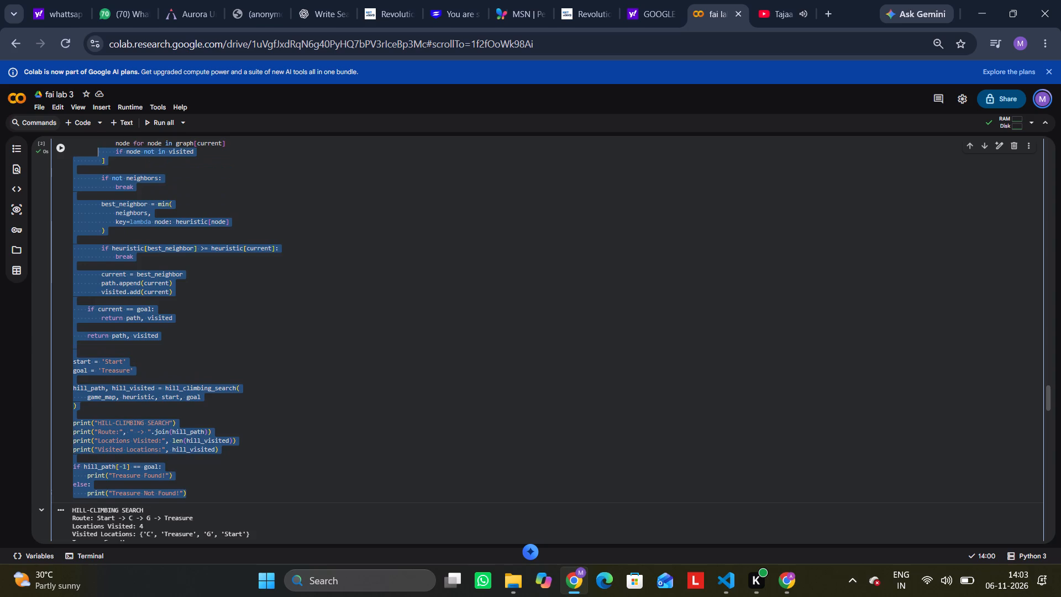
pyautogui.moveTo(98, 142); pyautogui.dragTo(92, 144)
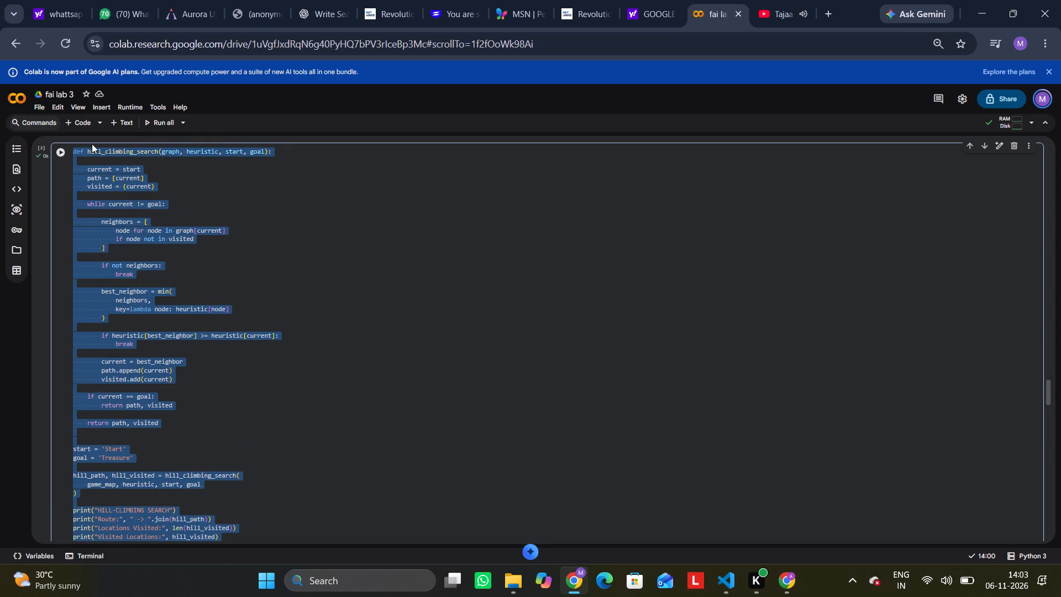
pyautogui.hotkey('ctrl', 'c')
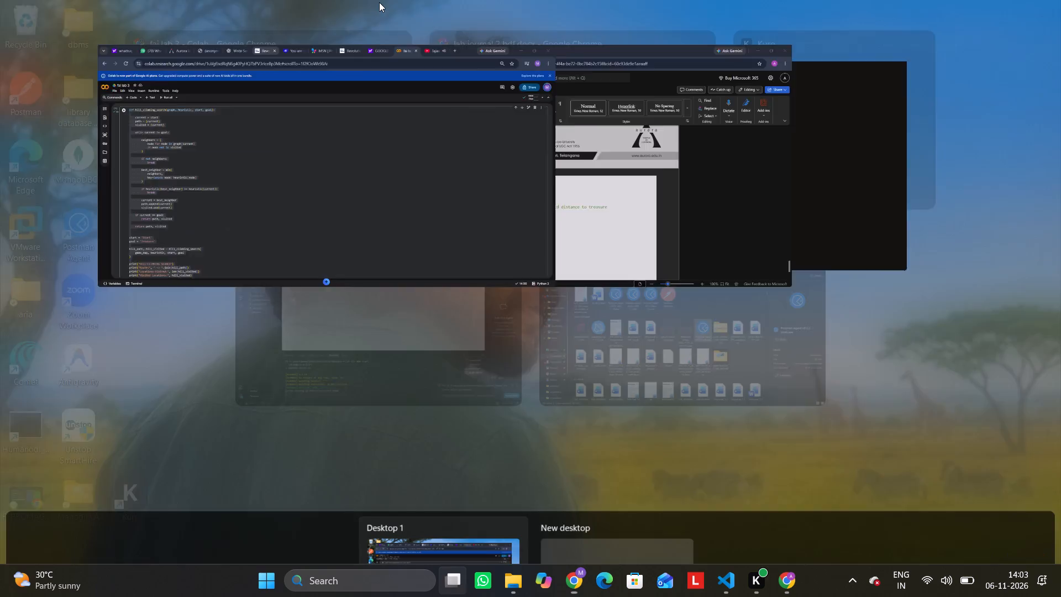
# Paste the hill-climbing code into the Word lab journal below the game map and heuristic code, separated by a blank line.
pyautogui.click(566, 150)
pyautogui.scroll(-5, 454, 395)
pyautogui.scroll(4, 454, 395)
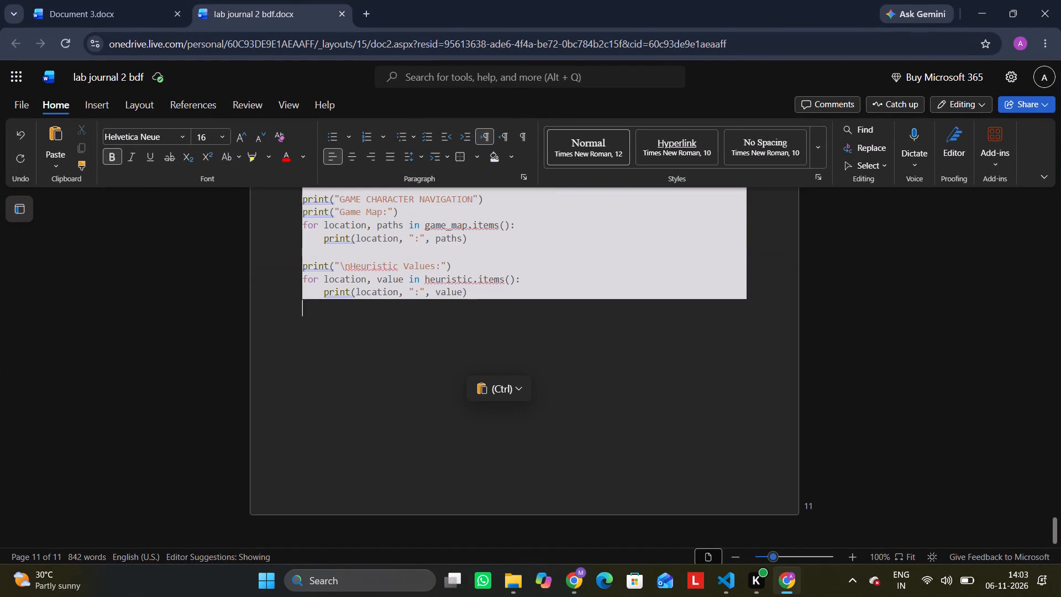
pyautogui.scroll(2, 454, 395)
pyautogui.scroll(-5, 454, 395)
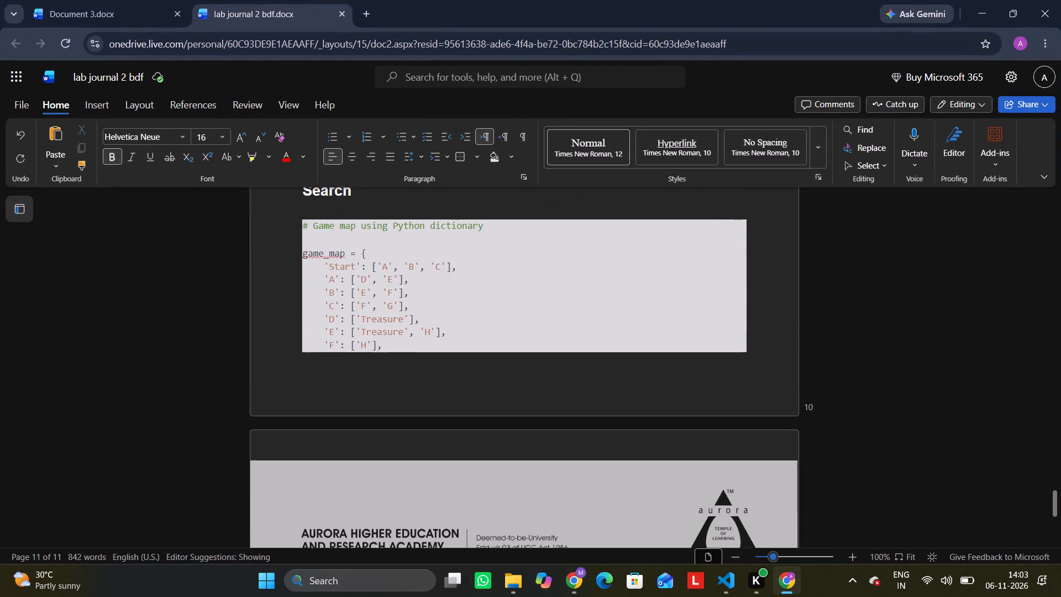
pyautogui.scroll(-3, 454, 395)
pyautogui.press('Return')
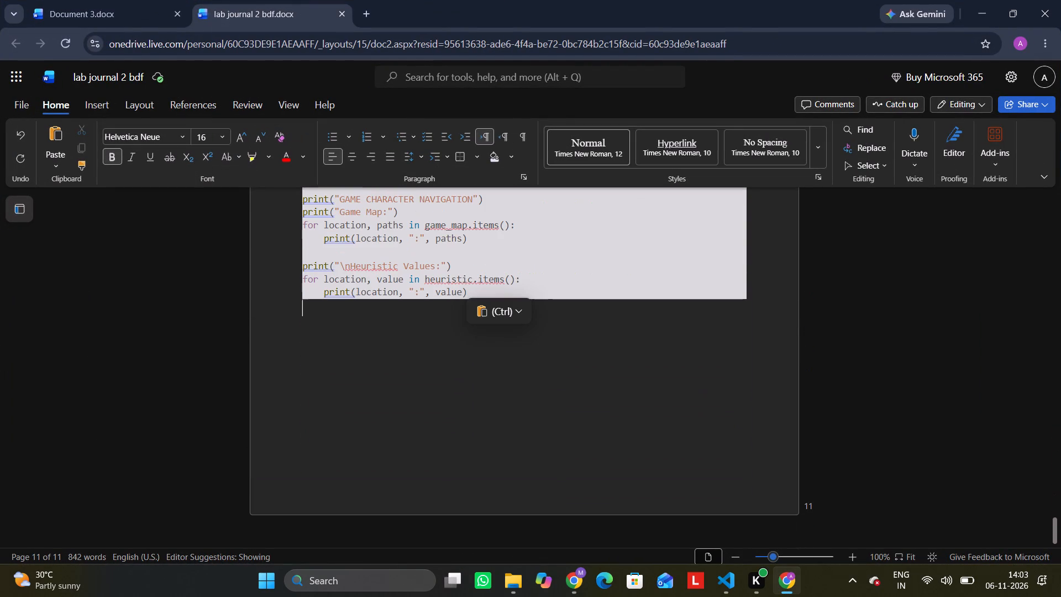
pyautogui.hotkey('ctrl', 'v')
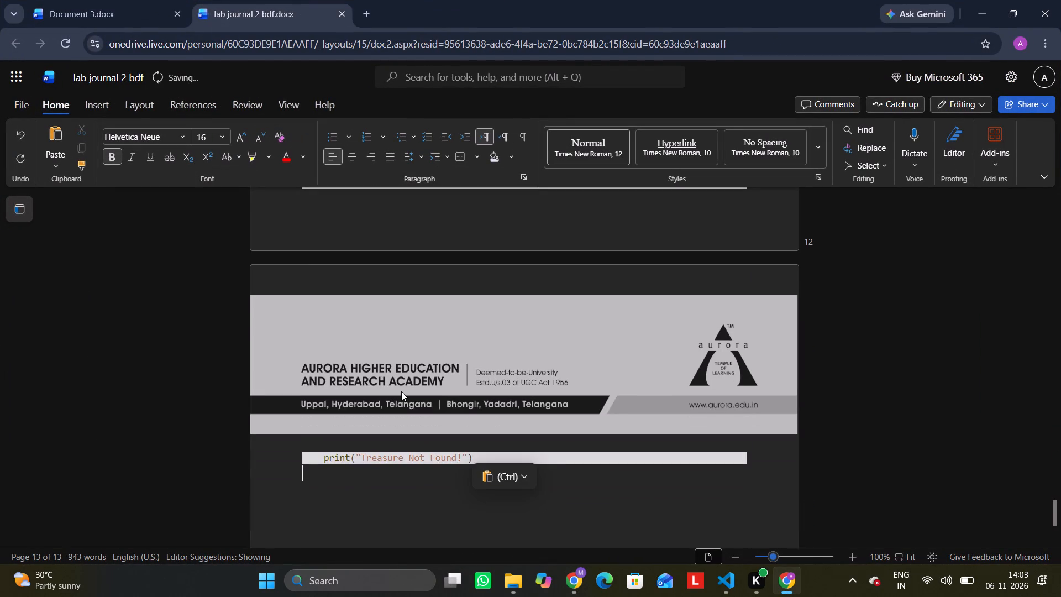
# Copy the whole beam_search cell from Colab and paste it into the lab journal below the hill-climbing code, adding an empty line after it.
pyautogui.click(553, 132)
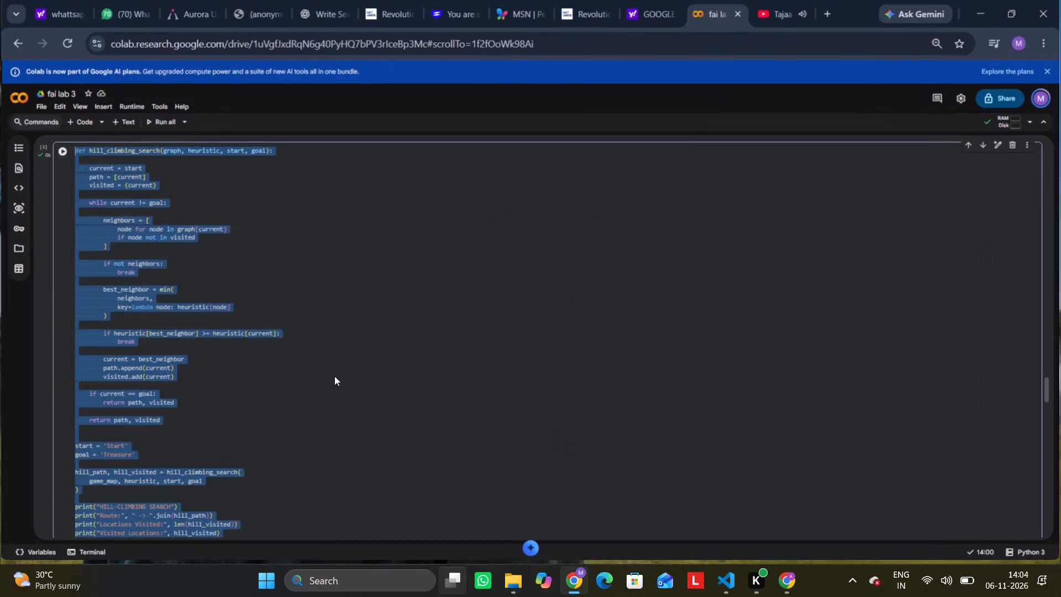
pyautogui.scroll(-6, 334, 376)
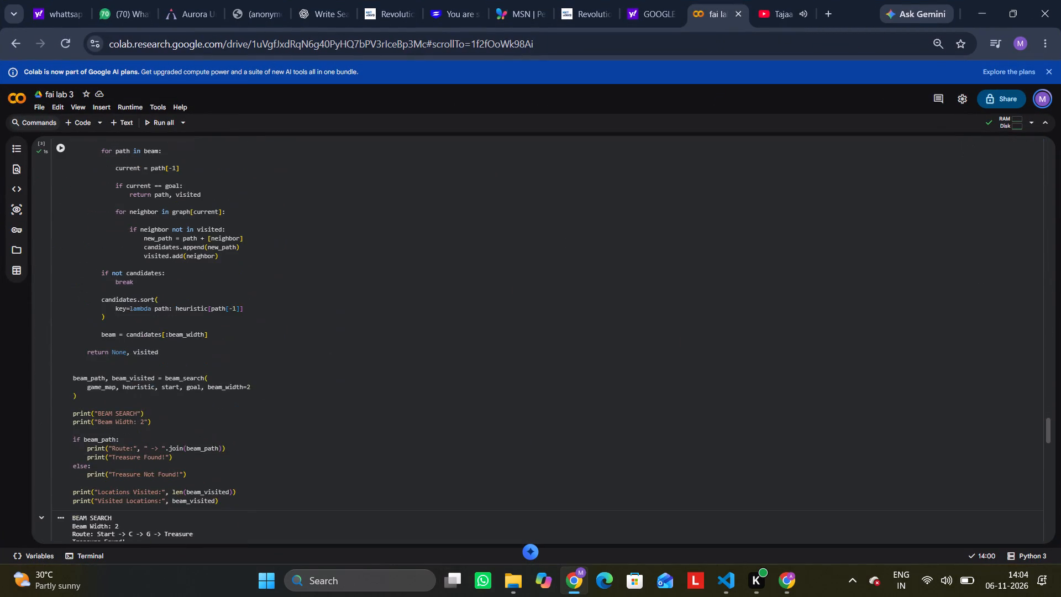
pyautogui.scroll(-2, 334, 376)
pyautogui.moveTo(223, 332); pyautogui.dragTo(72, 135)
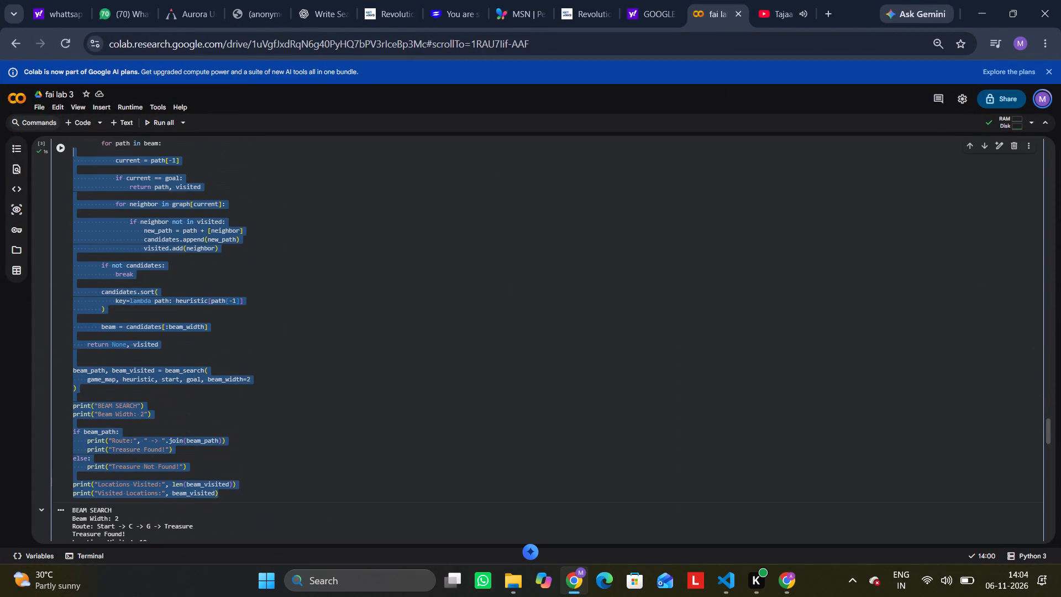
pyautogui.moveTo(72, 135); pyautogui.dragTo(77, 140)
pyautogui.hotkey('ctrl', 'c')
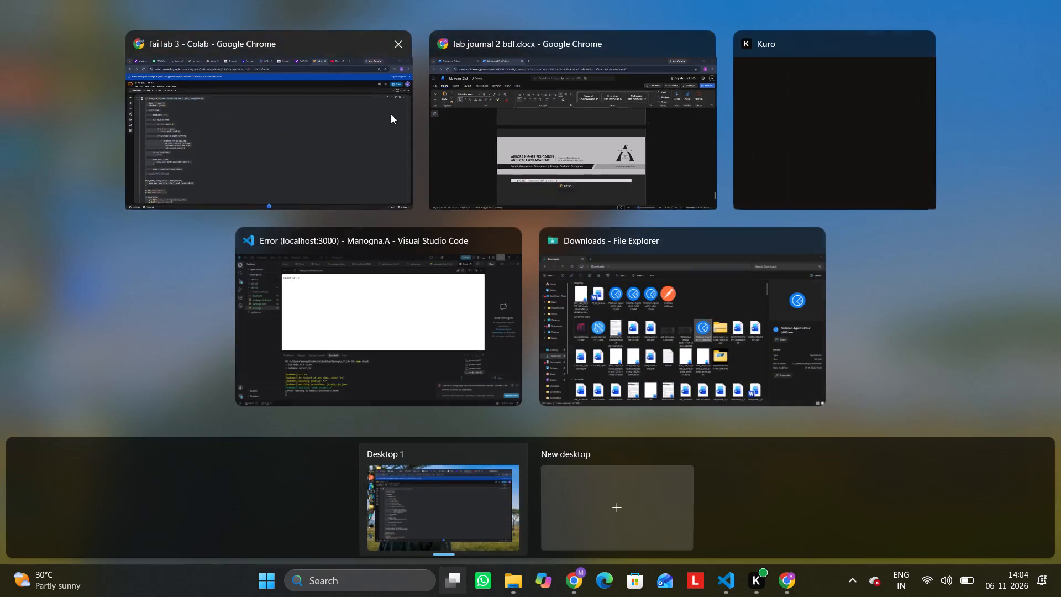
pyautogui.click(505, 147)
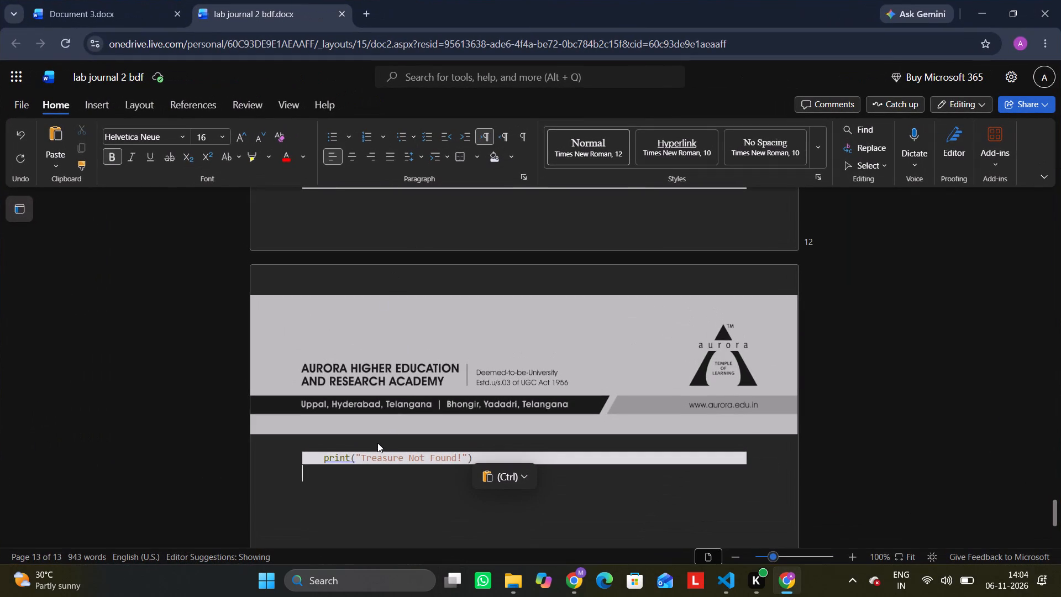
pyautogui.press('Return')
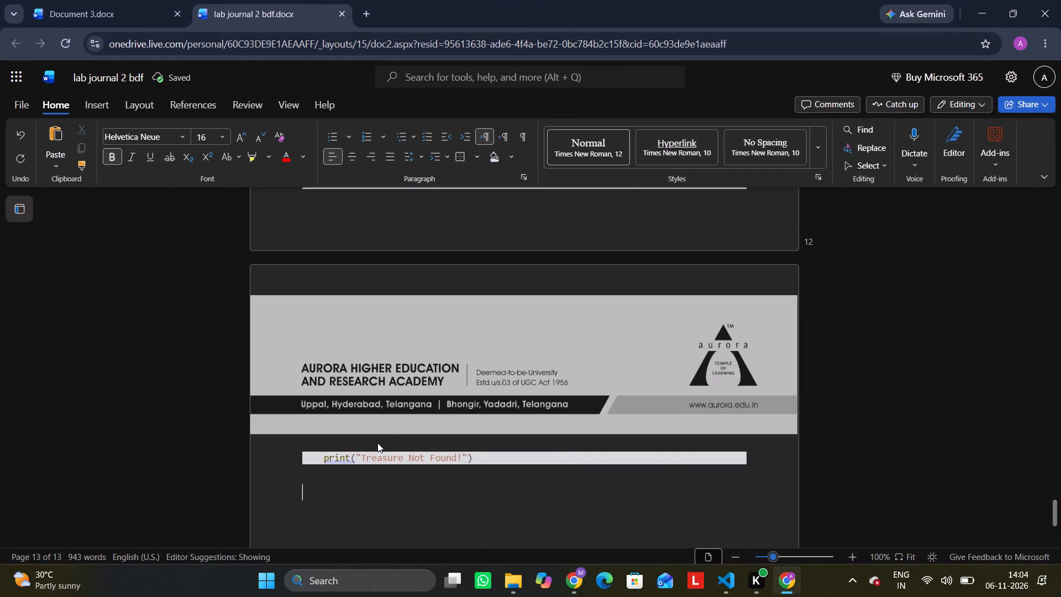
pyautogui.hotkey('ctrl', 'v')
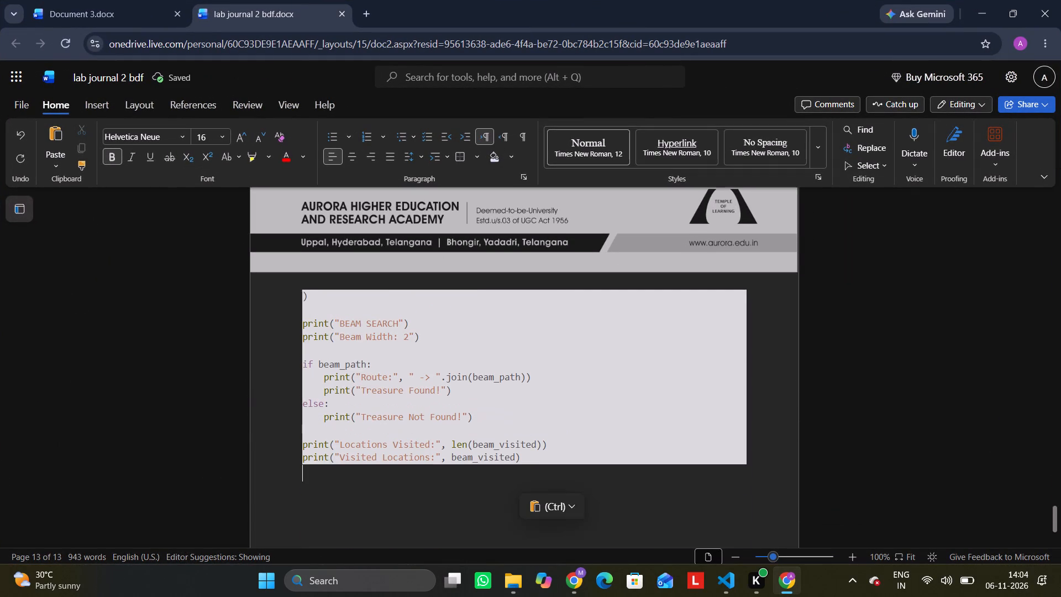
pyautogui.press('Return')
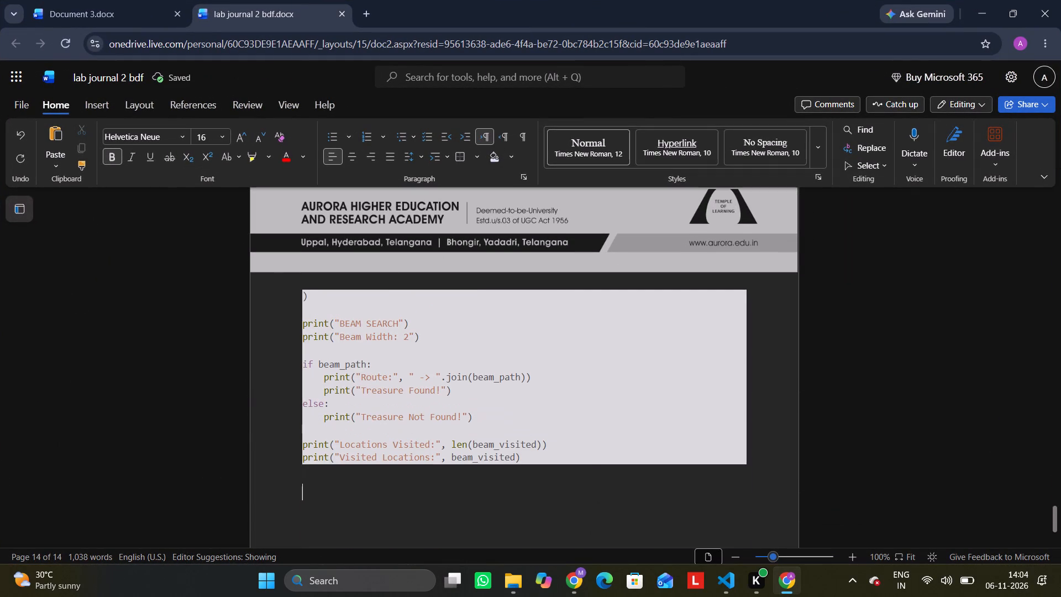
# Copy the whole "GAME CHARACTER NAVIGATION COMPARISON" code cell from Colab and paste it below the beam-search code in the Word lab journal.
pyautogui.click(661, 87)
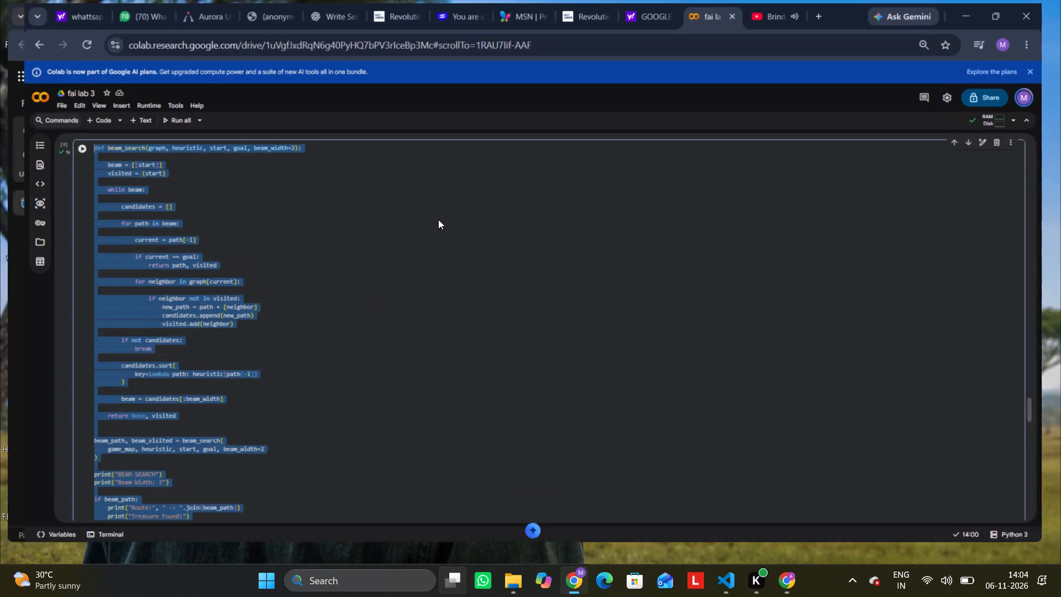
pyautogui.scroll(-3, 355, 311)
pyautogui.scroll(-3, 225, 334)
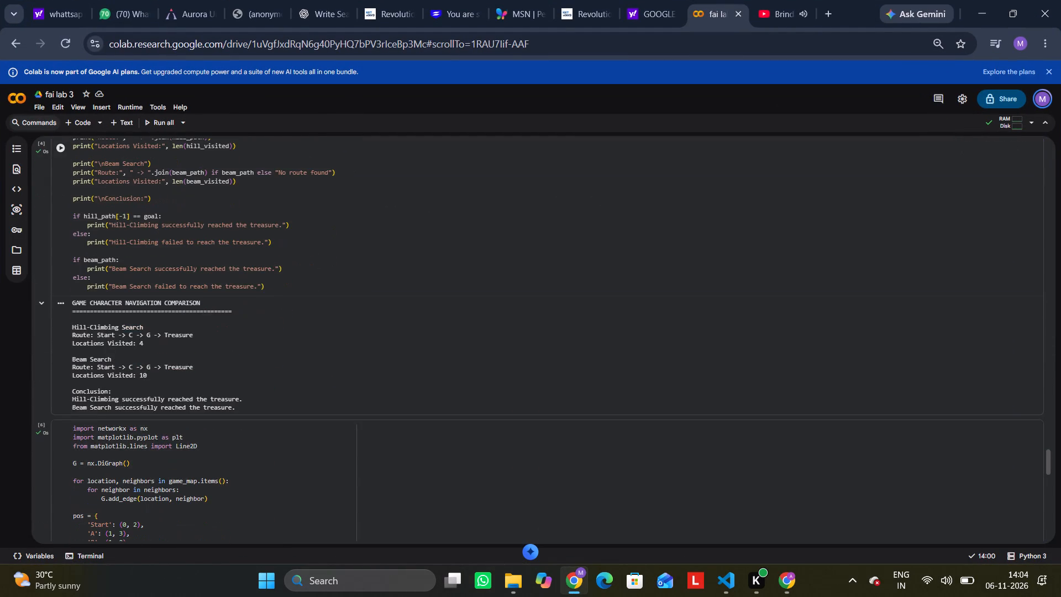
pyautogui.scroll(-1, 225, 334)
pyautogui.scroll(1, 283, 292)
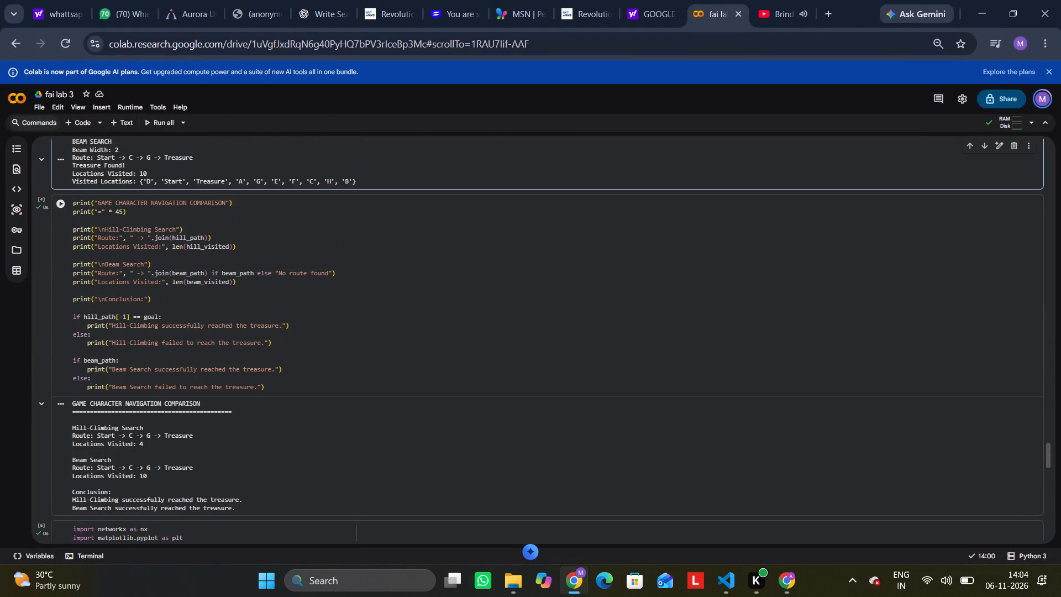
pyautogui.moveTo(268, 385); pyautogui.dragTo(97, 207)
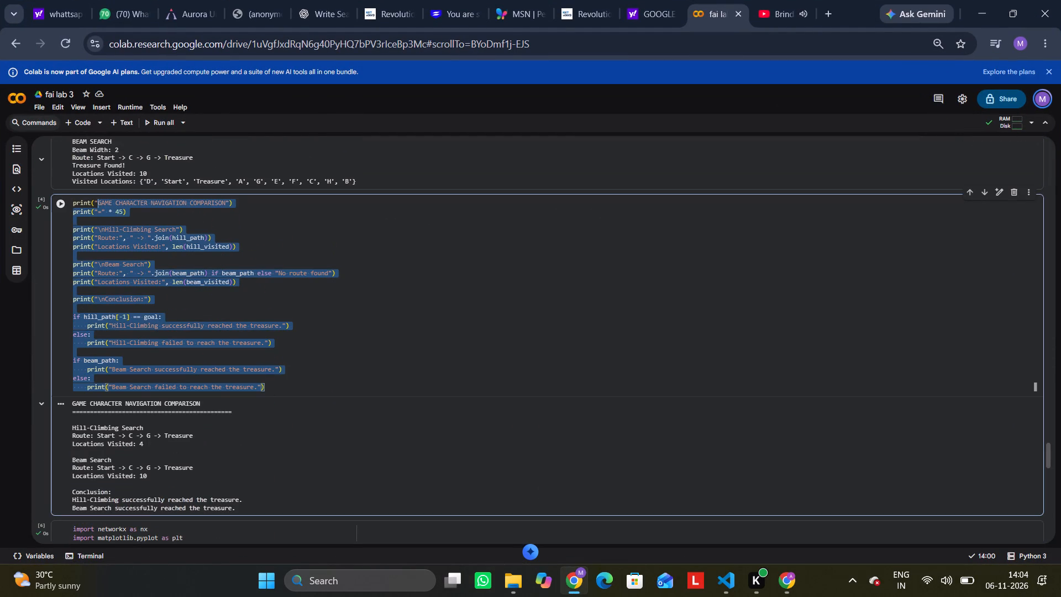
pyautogui.moveTo(97, 207); pyautogui.dragTo(69, 205)
pyautogui.hotkey('ctrl', 'c')
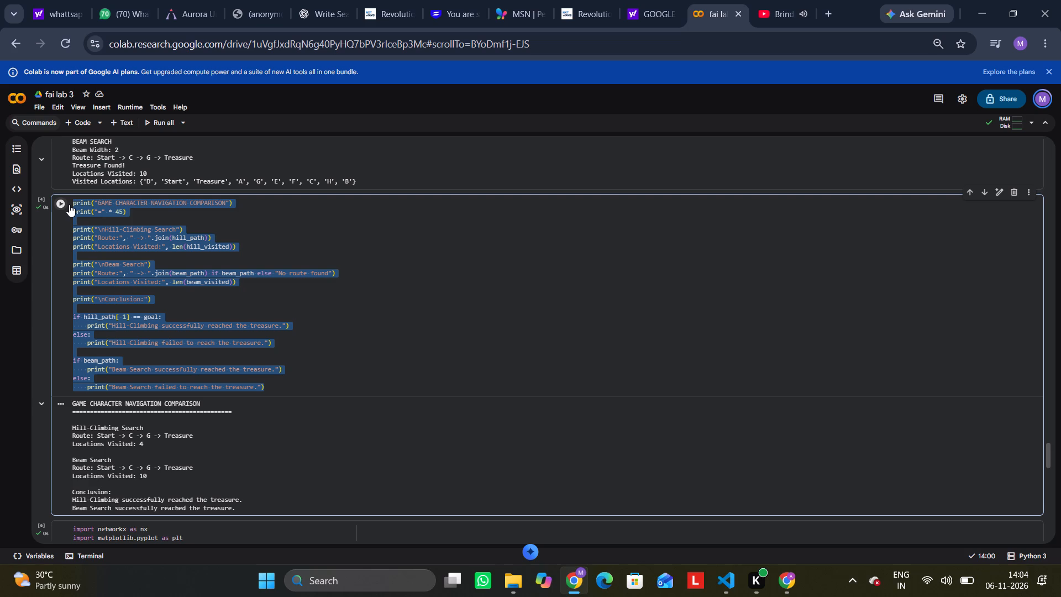
pyautogui.click(468, 140)
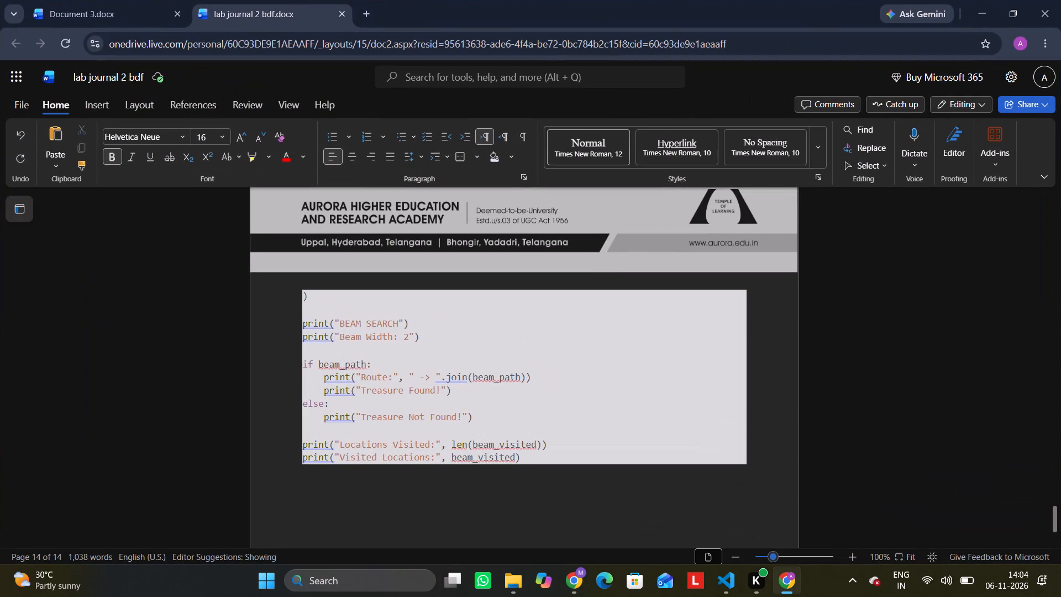
pyautogui.hotkey('ctrl', 'v')
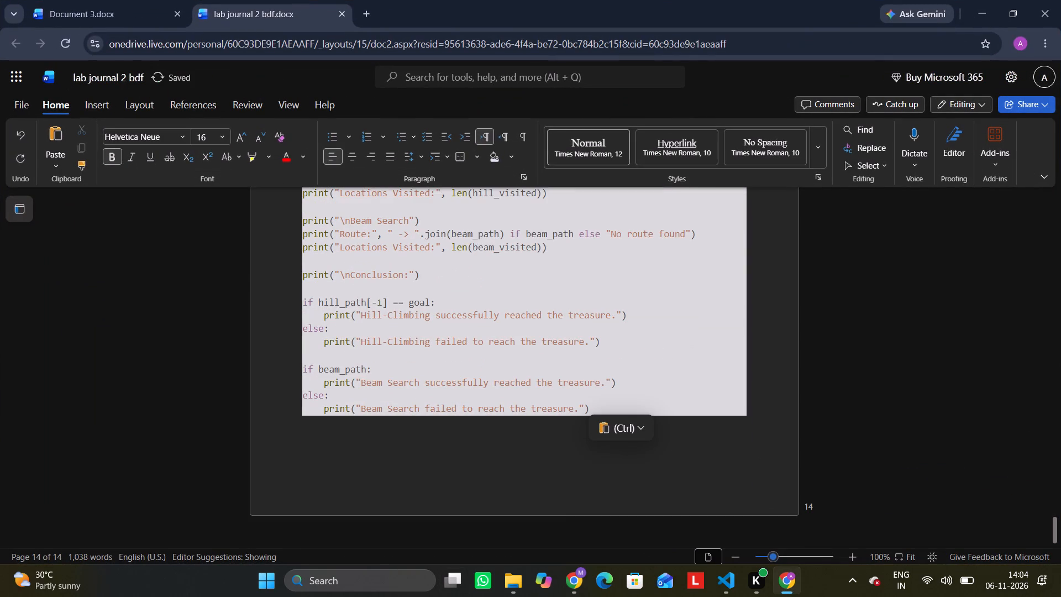
# Copy the full networkx graph-plotting cell from Colab and paste it into the lab journal below the comparison code, separated by a blank line.
pyautogui.click(485, 155)
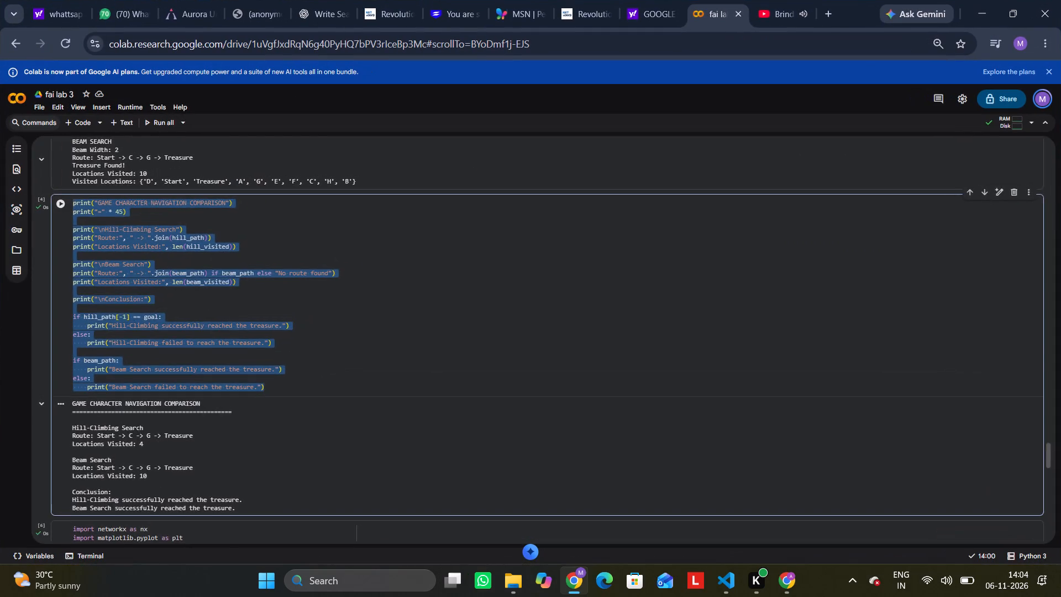
pyautogui.scroll(-7, 278, 391)
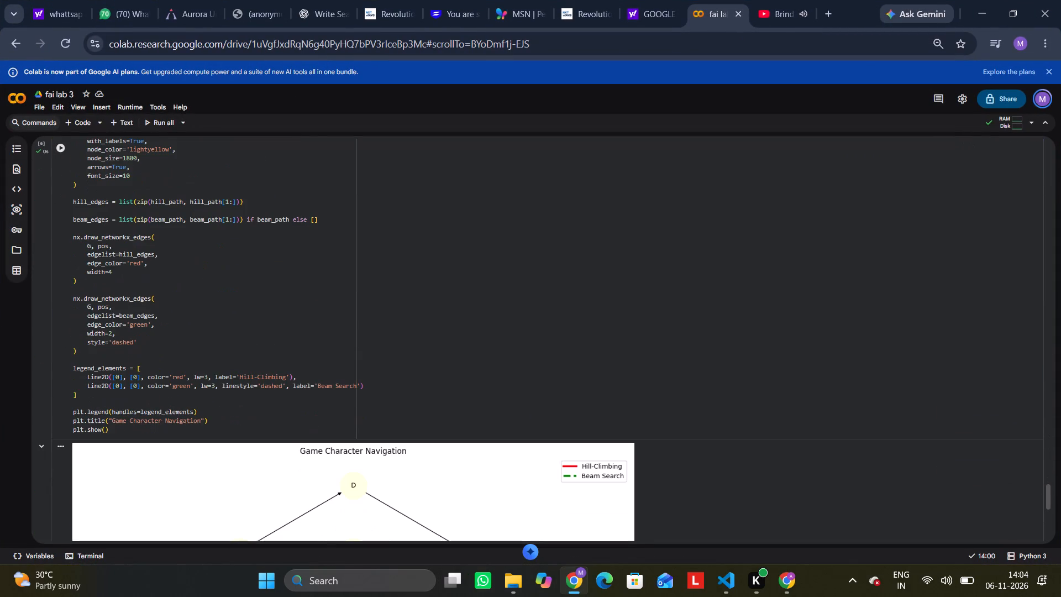
pyautogui.moveTo(112, 426); pyautogui.dragTo(97, 316)
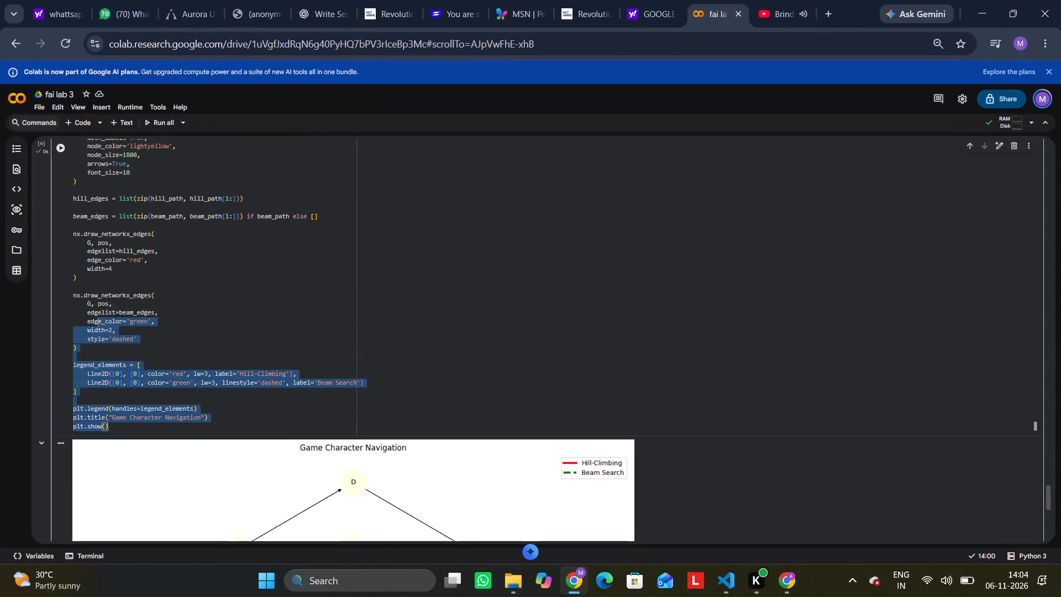
pyautogui.moveTo(97, 316); pyautogui.dragTo(73, 126)
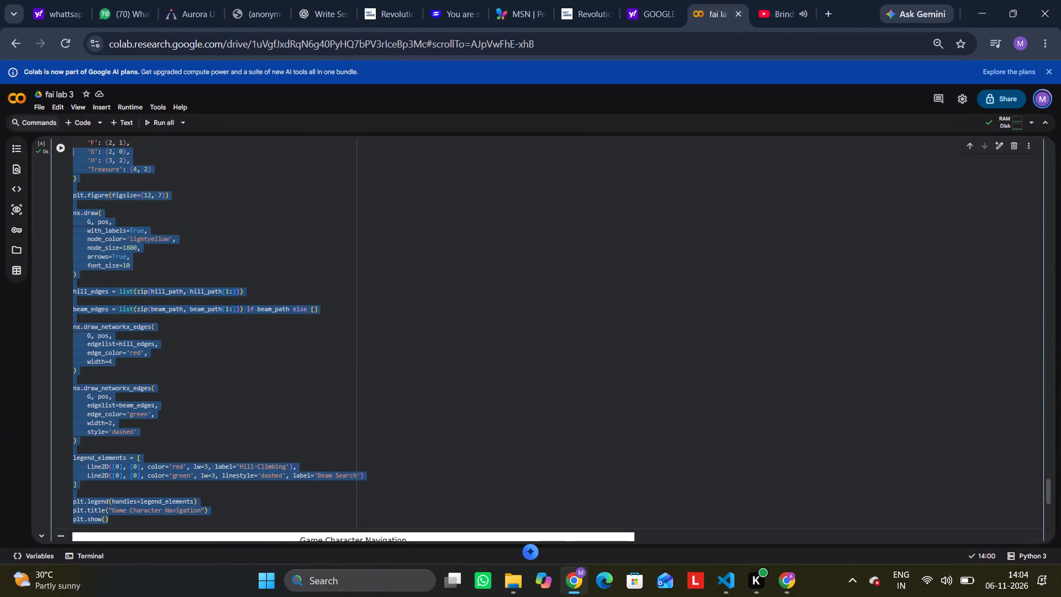
pyautogui.moveTo(73, 126); pyautogui.dragTo(77, 133)
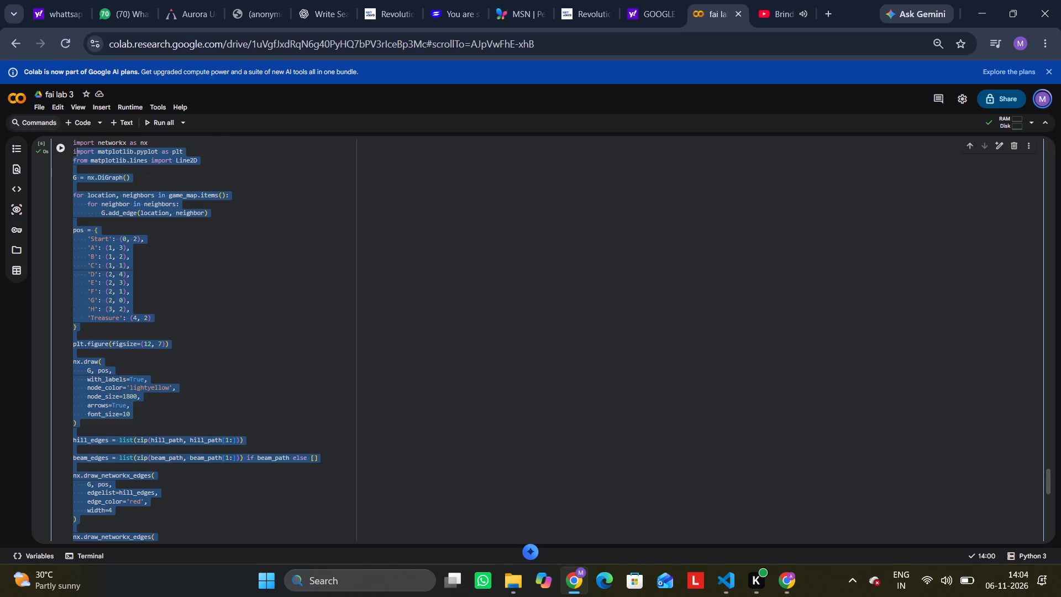
pyautogui.moveTo(77, 133); pyautogui.dragTo(70, 145)
pyautogui.hotkey('ctrl', 'c')
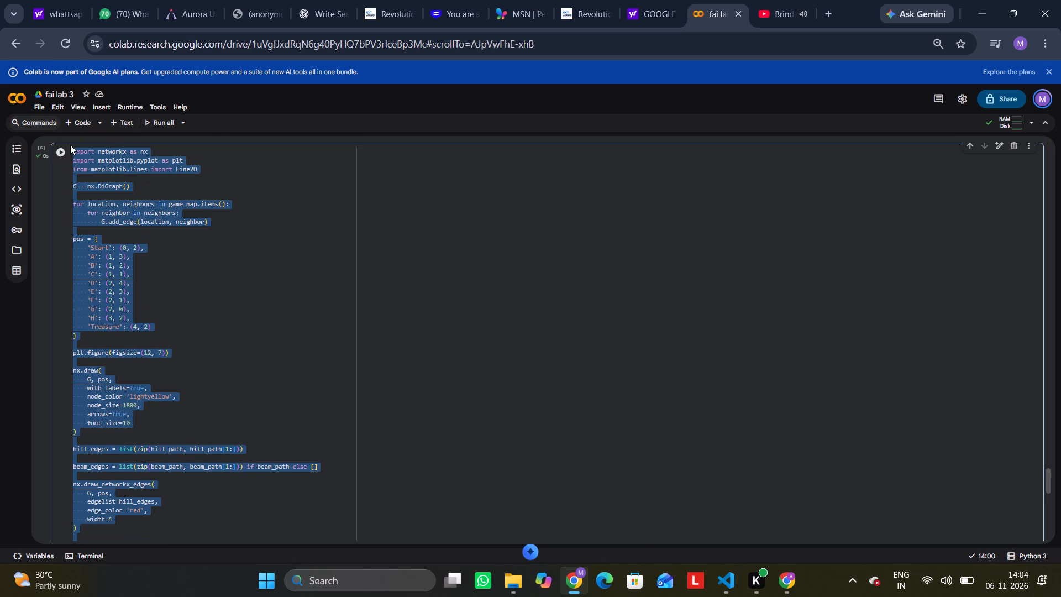
pyautogui.click(497, 121)
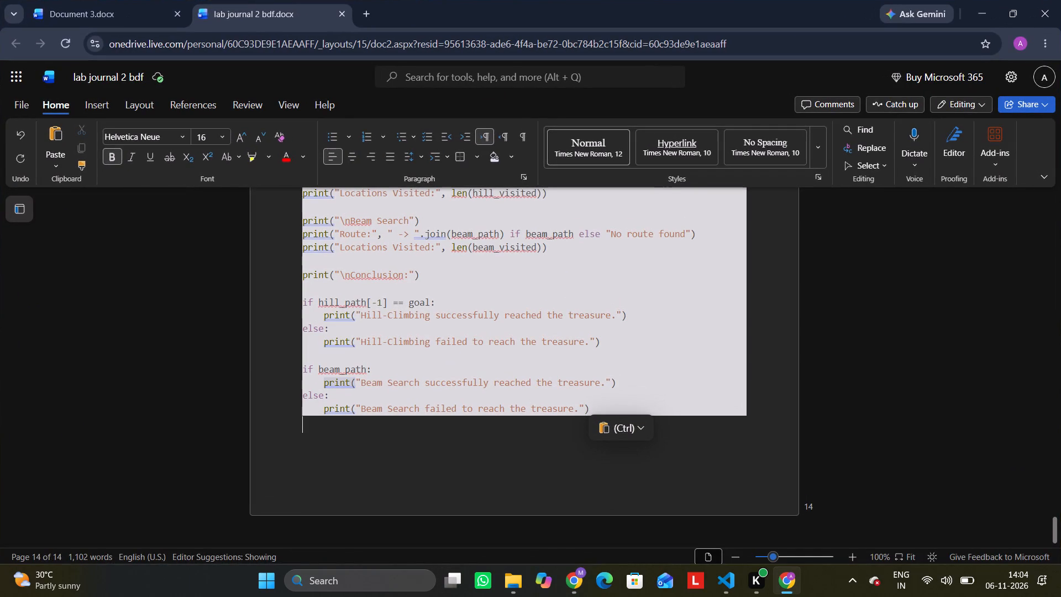
pyautogui.press('Return')
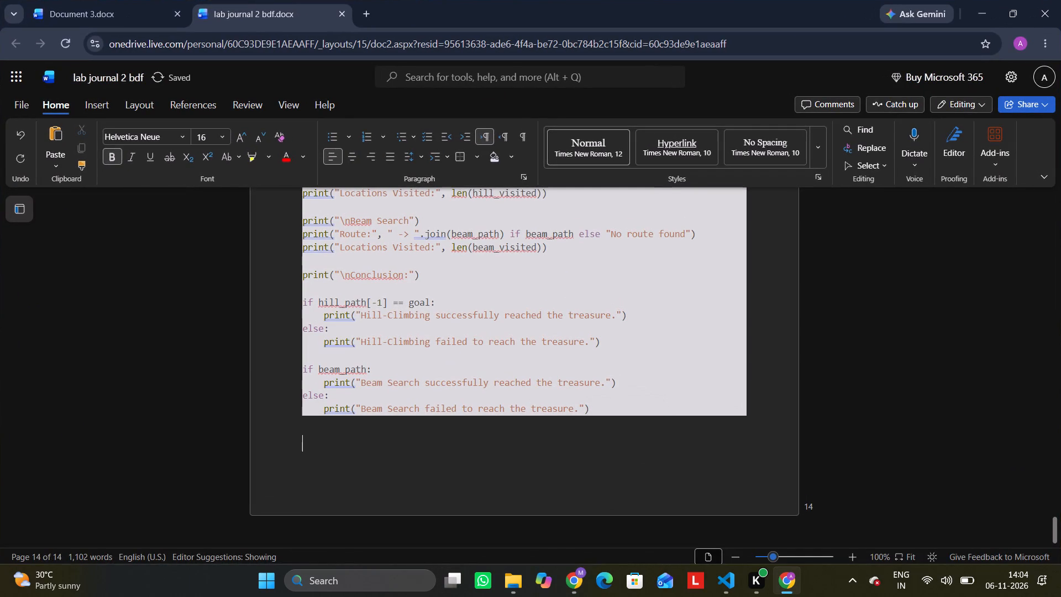
pyautogui.hotkey('ctrl', 'v')
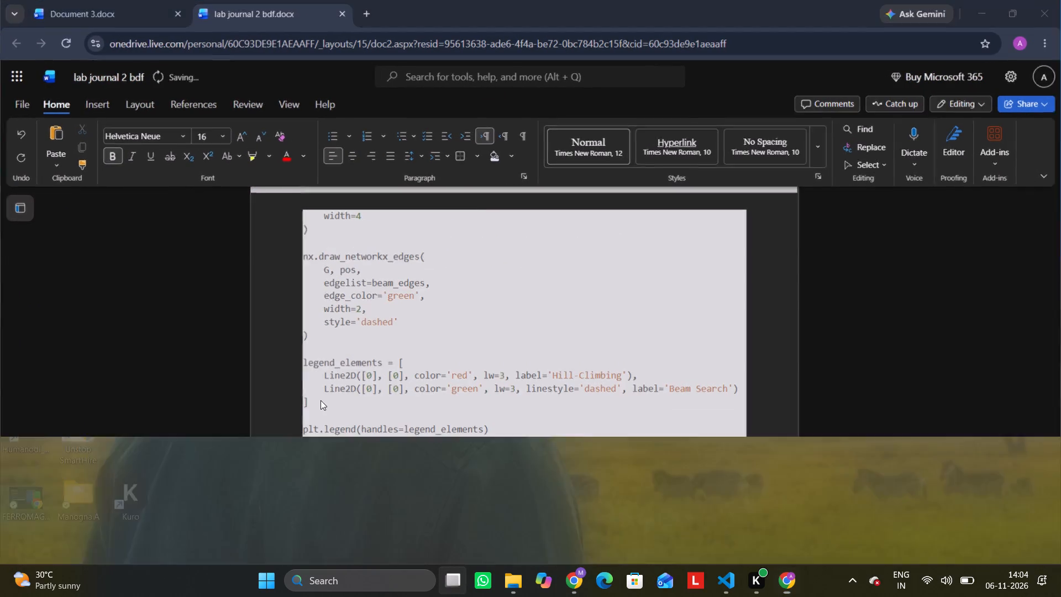
# Add the heading "OUTPUT:" below the graph-plotting code at the end of the lab journal, with a new line after it.
pyautogui.click(579, 159)
pyautogui.scroll(-2, 282, 357)
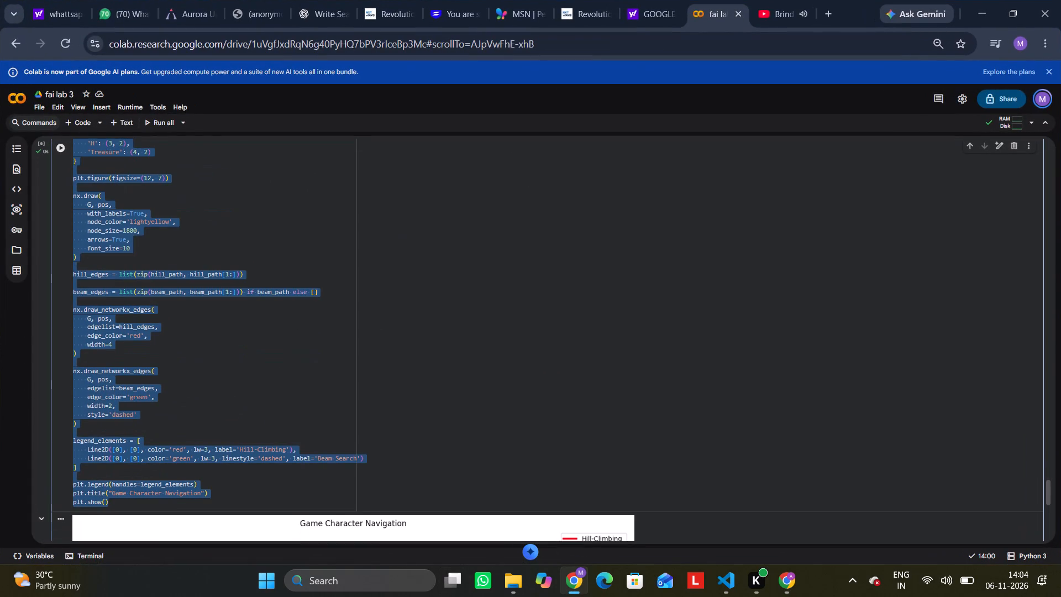
pyautogui.scroll(-4, 282, 357)
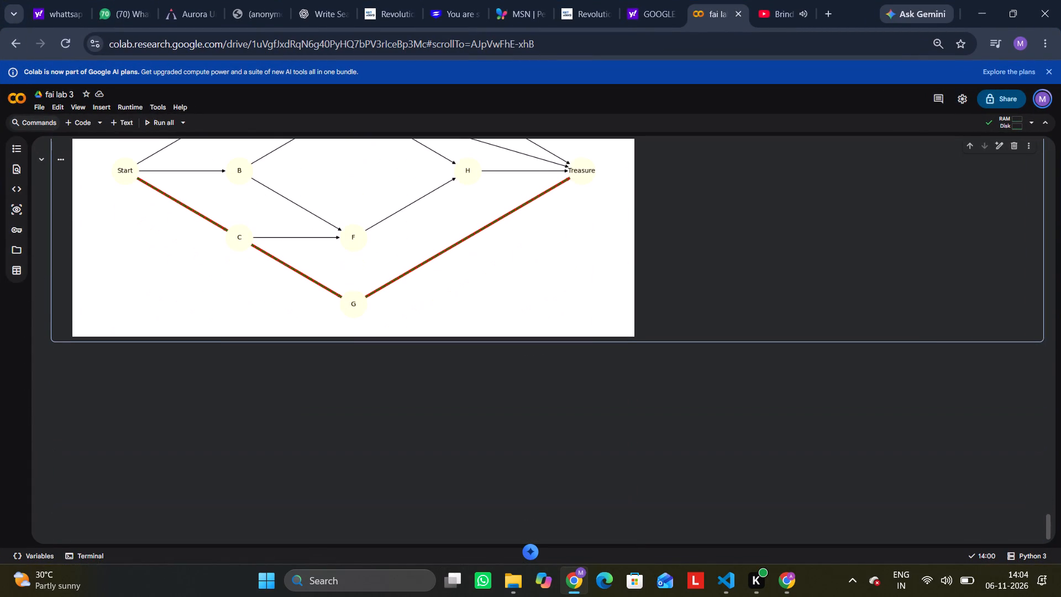
pyautogui.scroll(-2, 282, 357)
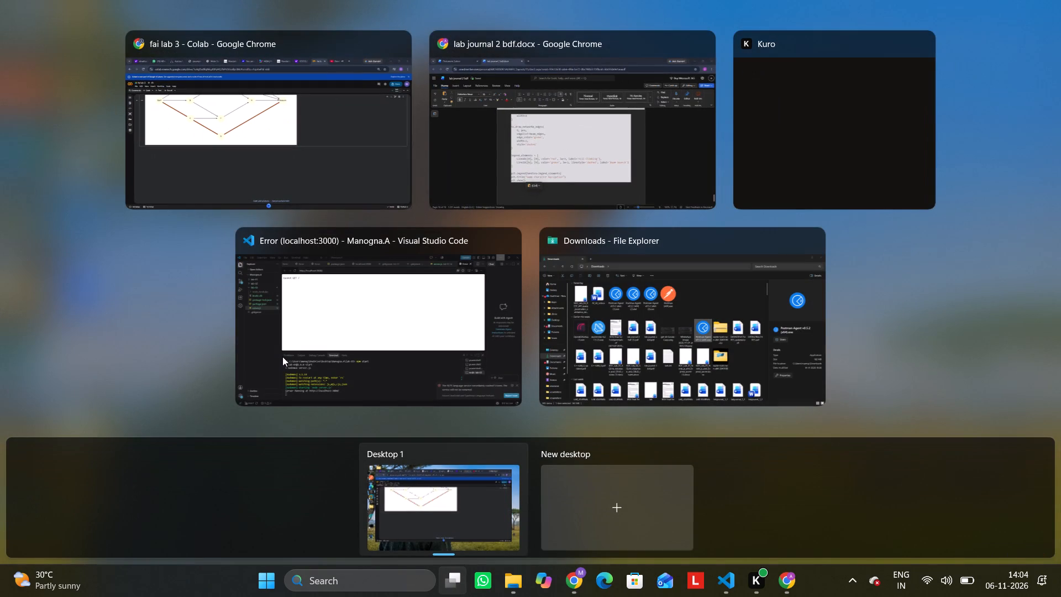
pyautogui.click(618, 174)
pyautogui.scroll(1, 392, 430)
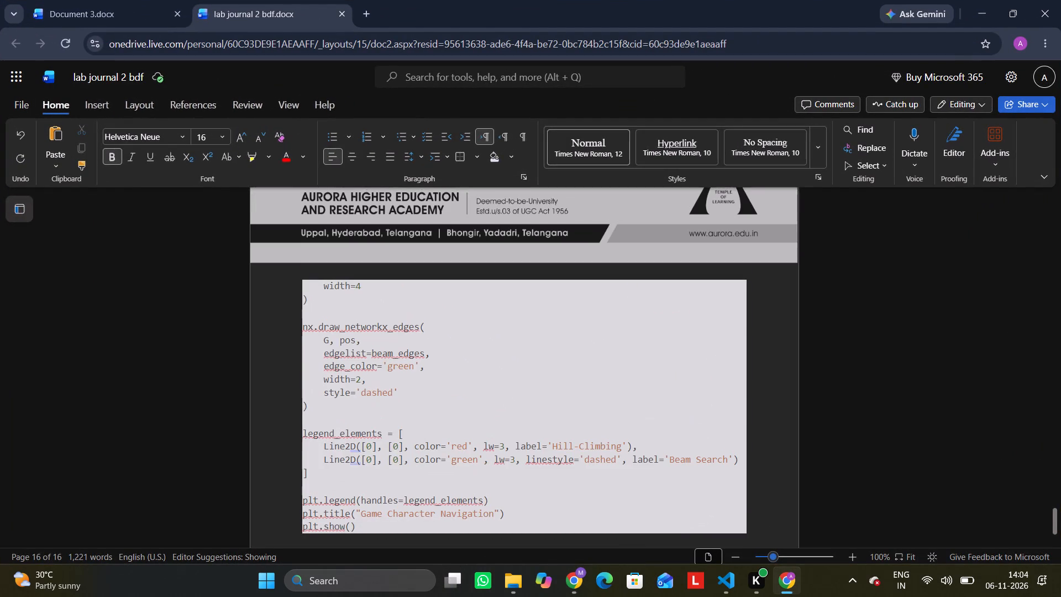
pyautogui.scroll(1, 392, 430)
pyautogui.scroll(-4, 392, 430)
pyautogui.press('Return')
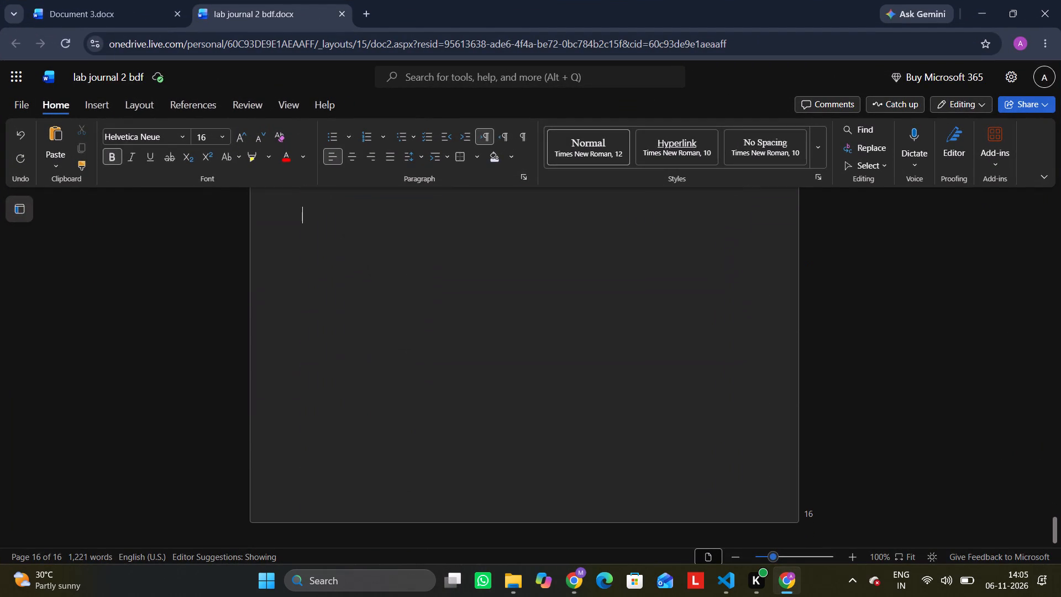
pyautogui.write('OY')
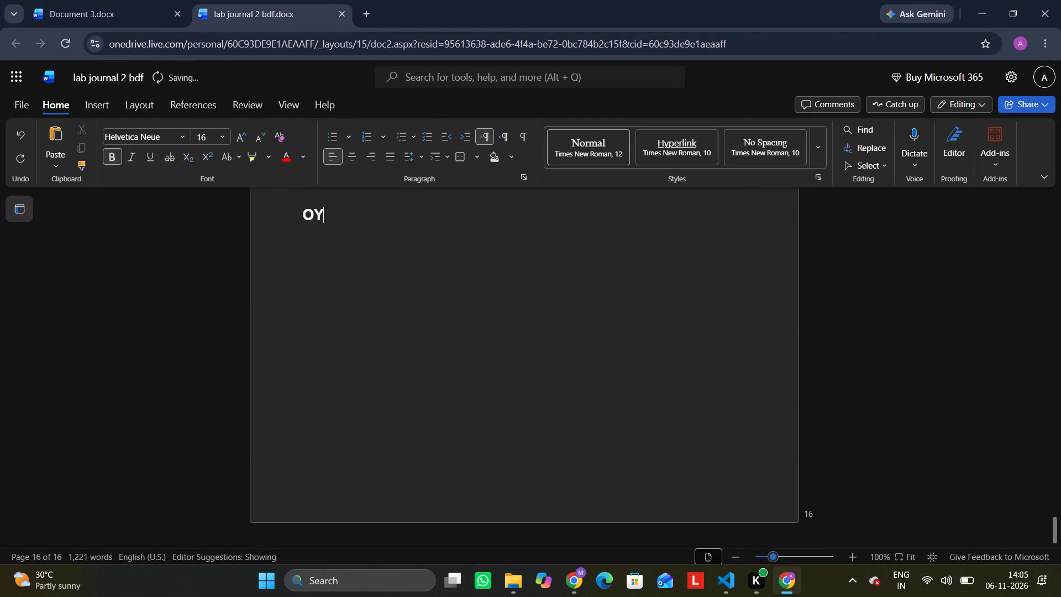
pyautogui.press('BackSpace')
pyautogui.write('UTPUT')
pyautogui.hotkey('shift', ':')
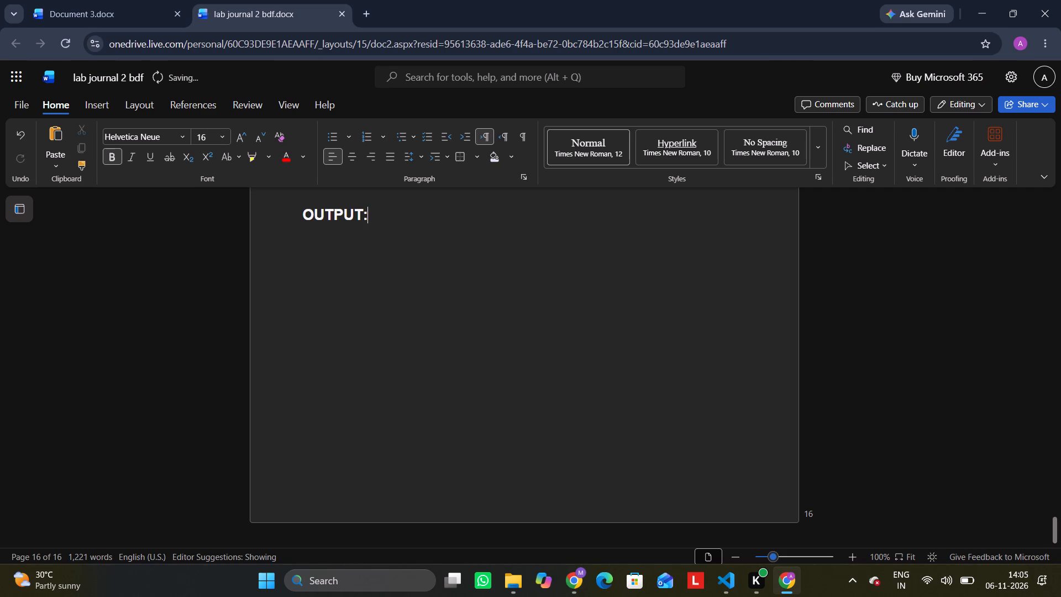
pyautogui.press('Return')
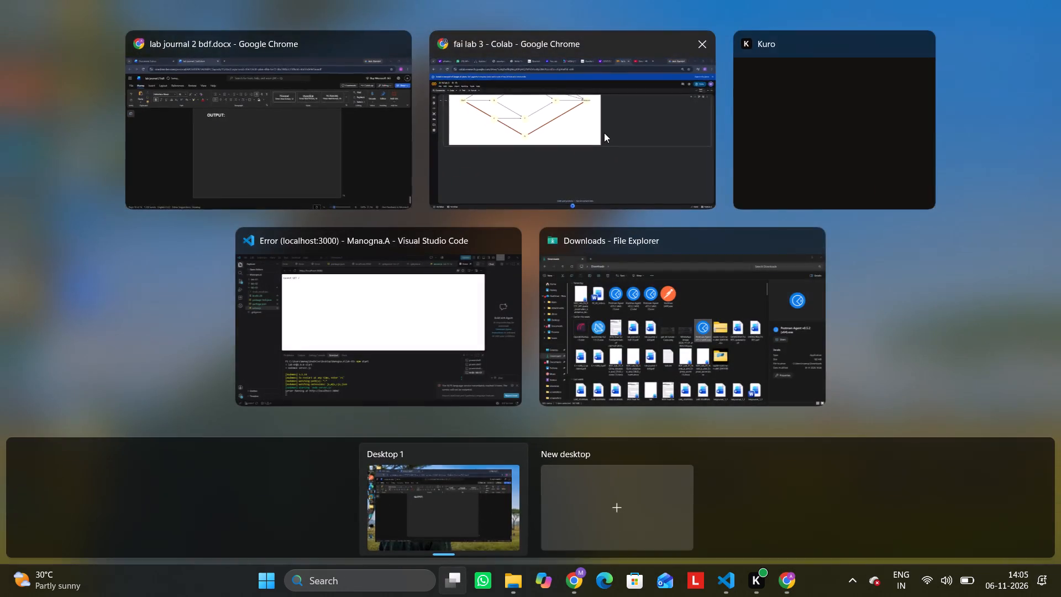
# Capture a screenshot of the Colab game-map cell's "GAME CHARACTER NAVIGATION" output with its heuristic values and paste it under "OUTPUT:" in the lab journal.
pyautogui.click(604, 133)
pyautogui.scroll(17, 214, 336)
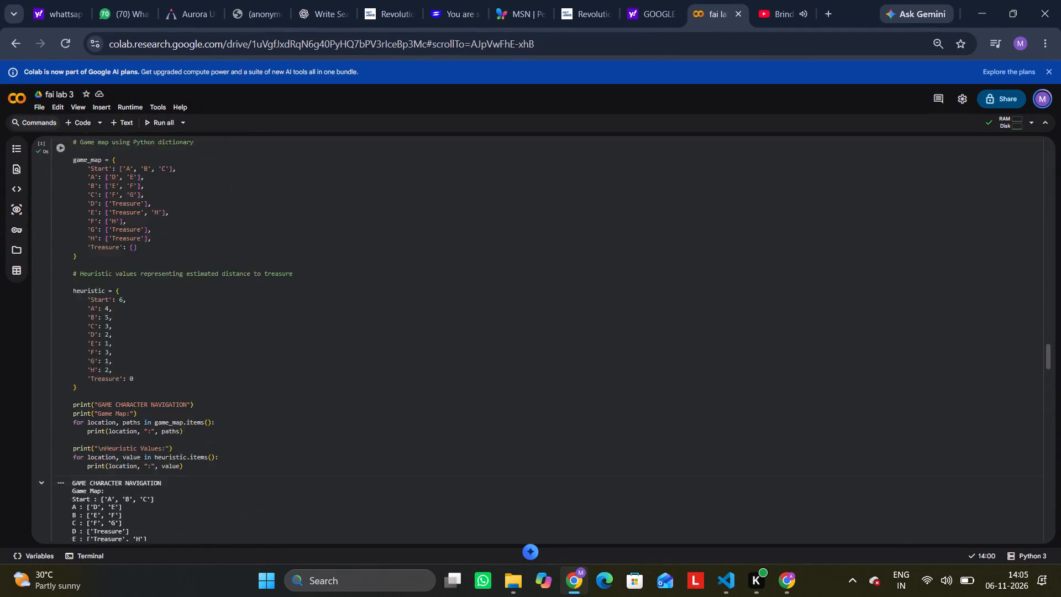
pyautogui.scroll(9, 214, 336)
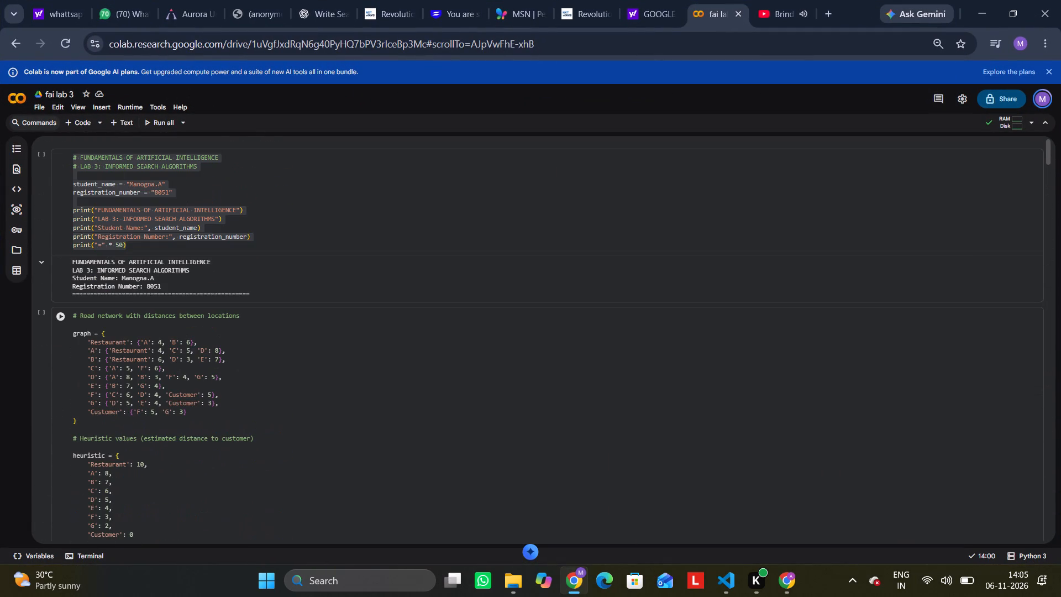
pyautogui.scroll(5, 214, 336)
pyautogui.scroll(-2, 295, 187)
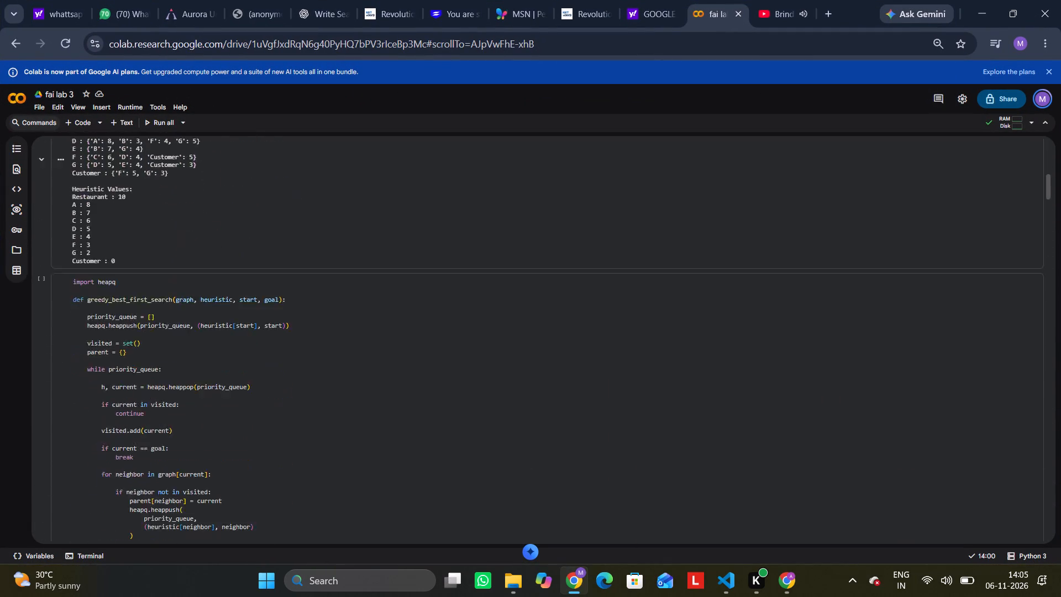
pyautogui.scroll(-7, 295, 187)
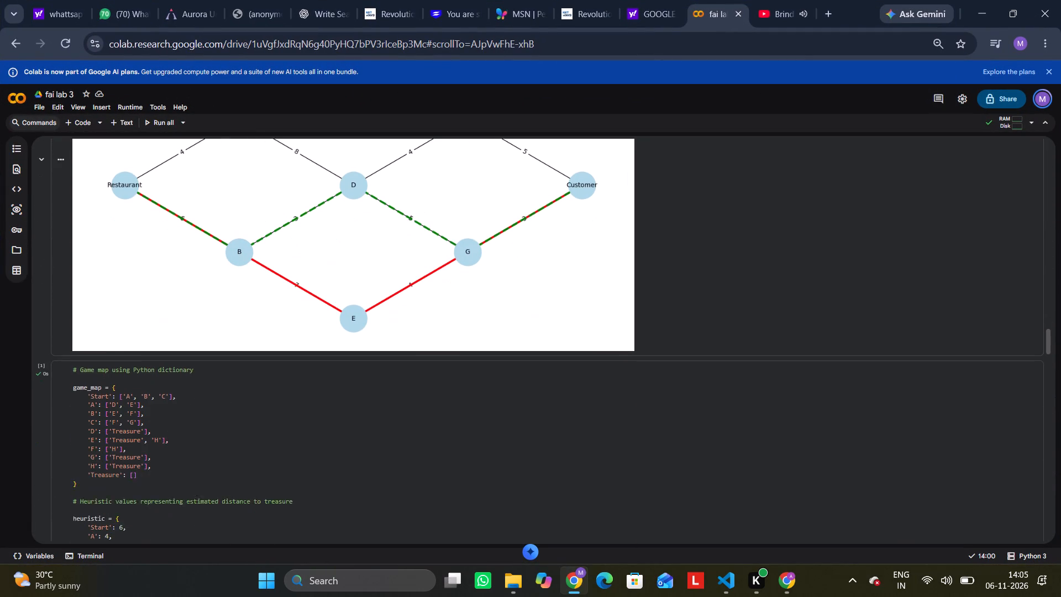
pyautogui.scroll(-6, 295, 187)
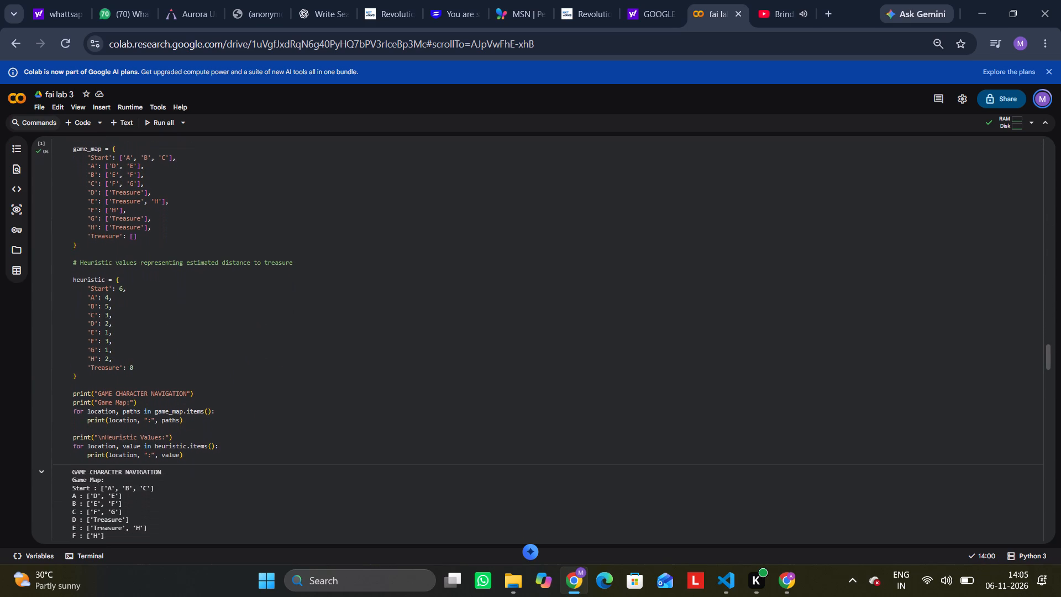
pyautogui.scroll(-2, 295, 187)
pyautogui.hotkey('ctrl', '=')
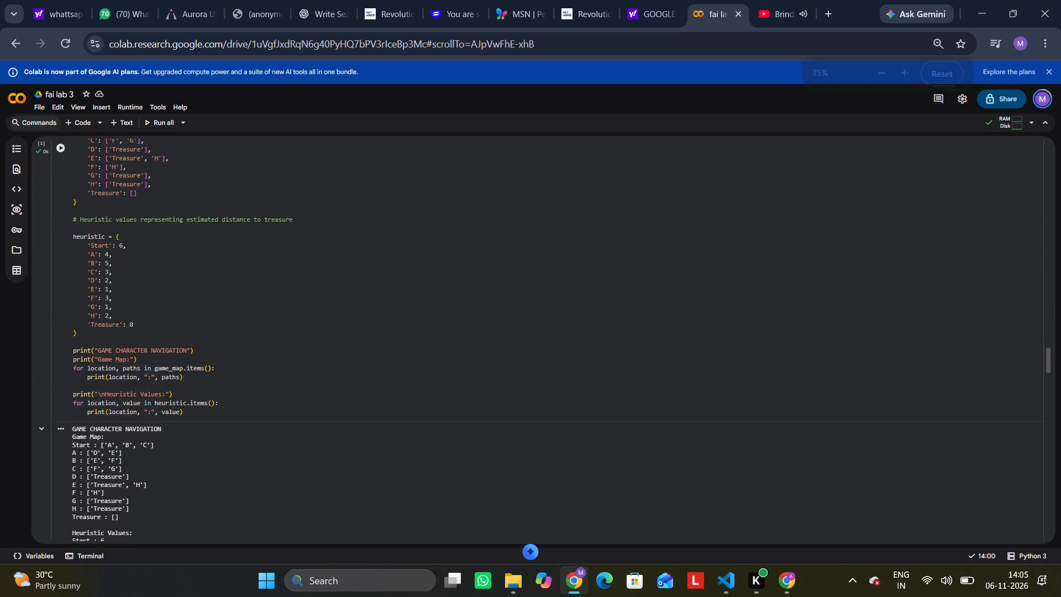
pyautogui.hotkey('ctrl', '=')
pyautogui.scroll(1, 295, 187)
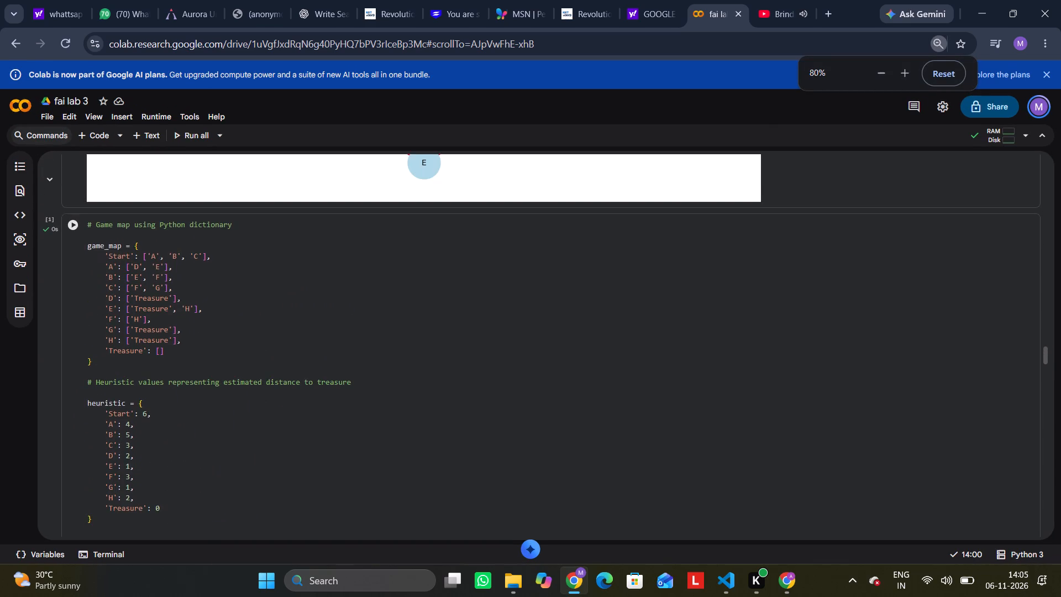
pyautogui.scroll(1, 295, 187)
pyautogui.scroll(-3, 295, 187)
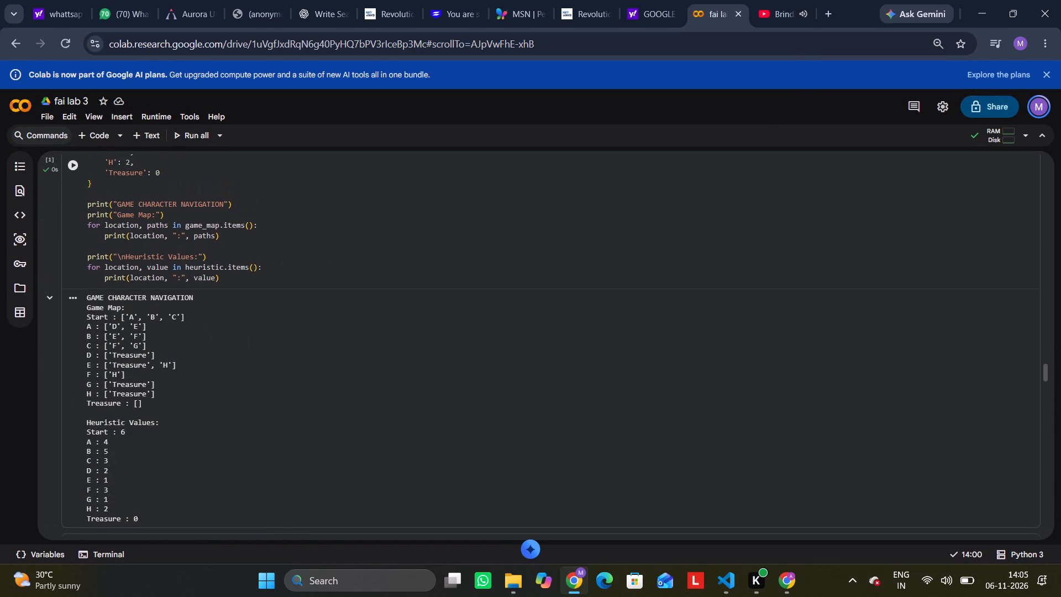
pyautogui.scroll(-2, 295, 187)
pyautogui.press('shift+super+s')
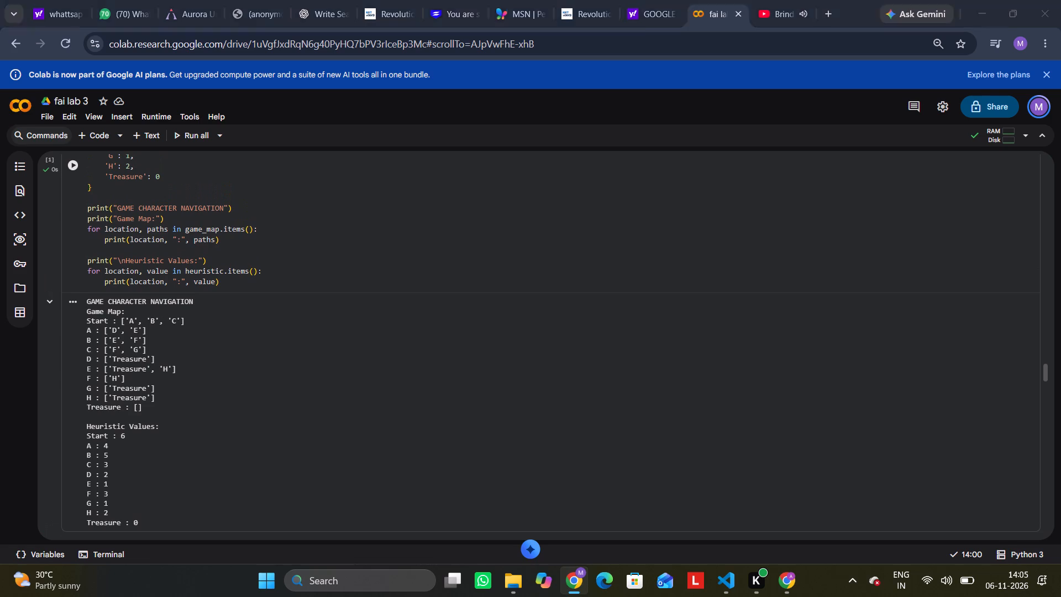
pyautogui.moveTo(13, 147); pyautogui.dragTo(991, 552)
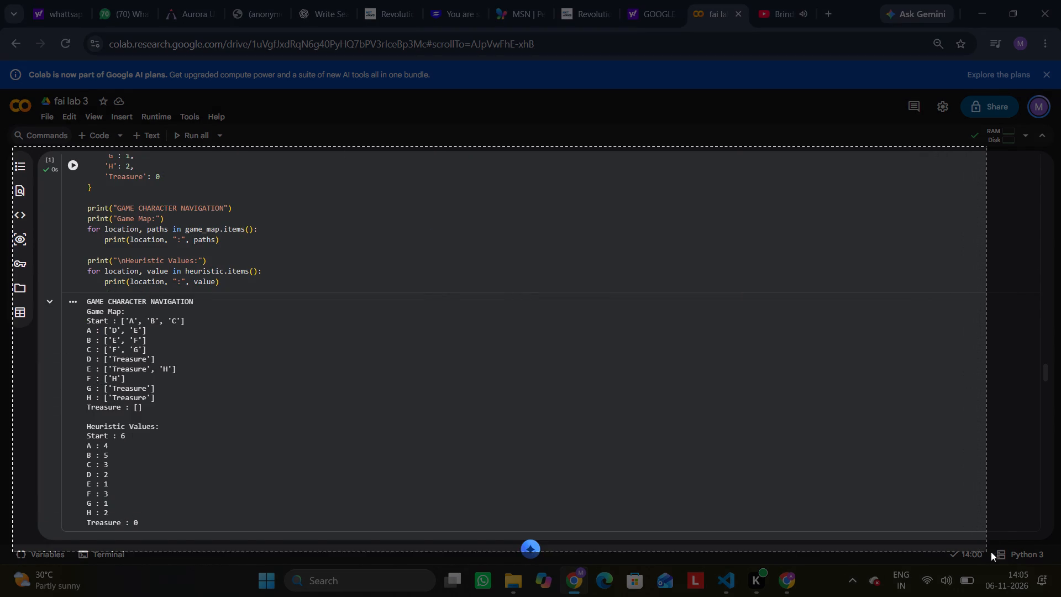
pyautogui.moveTo(991, 552); pyautogui.dragTo(1060, 540)
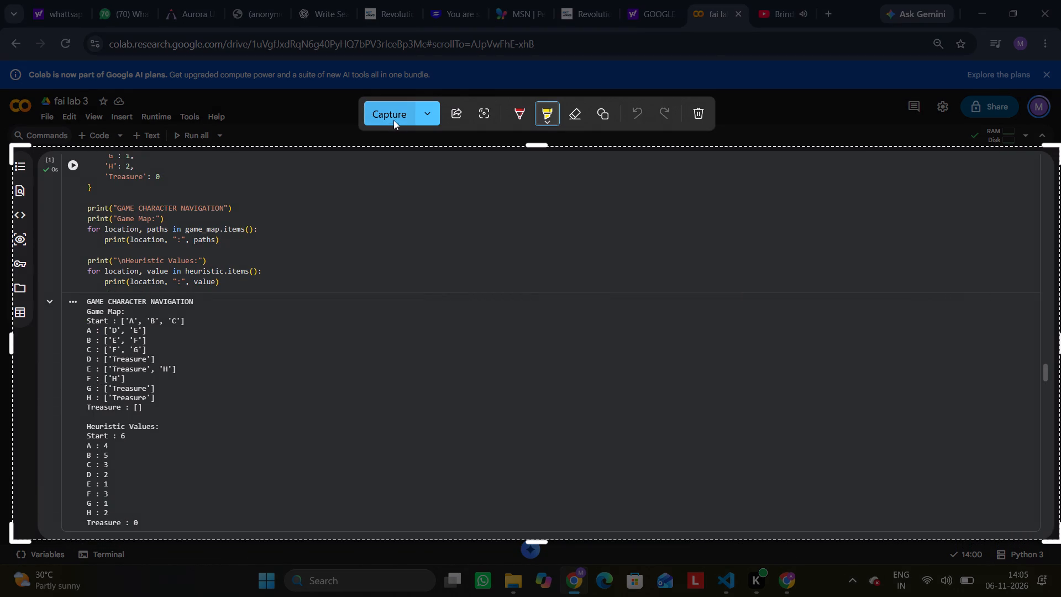
pyautogui.click(391, 119)
pyautogui.click(607, 196)
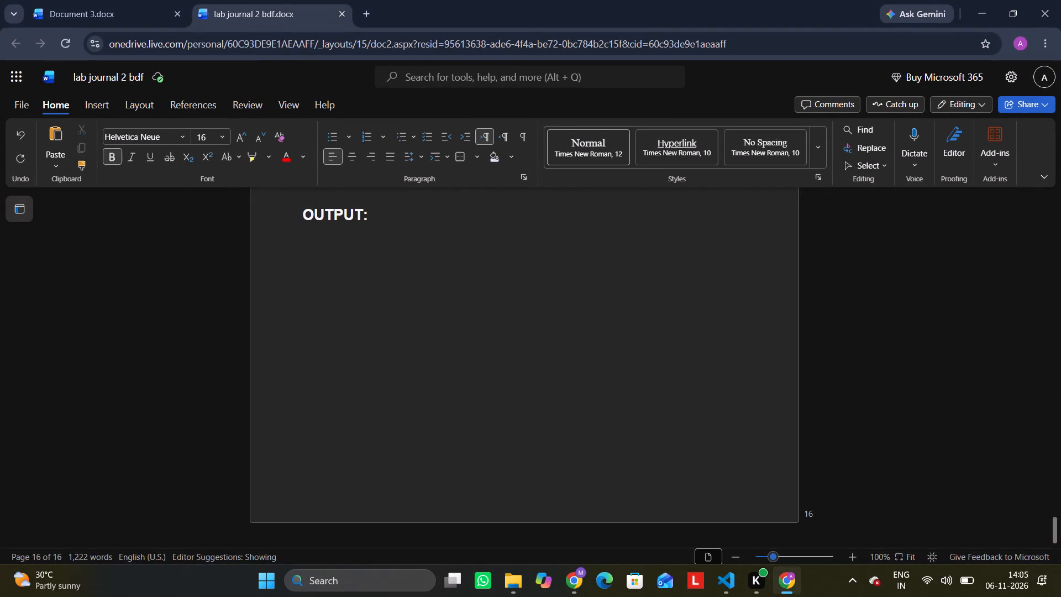
pyautogui.hotkey('ctrl', 'v')
# Capture a screenshot of the "HILL-CLIMBING SEARCH" output in Colab and paste it on a new line below the game-map screenshot in the lab journal.
pyautogui.click(522, 171)
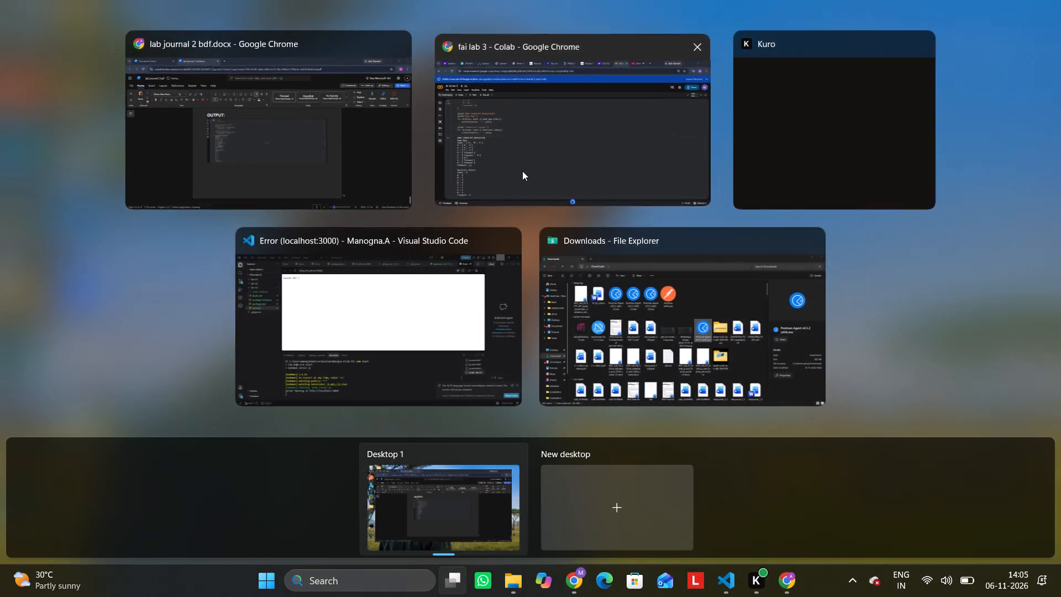
pyautogui.scroll(-5, 299, 421)
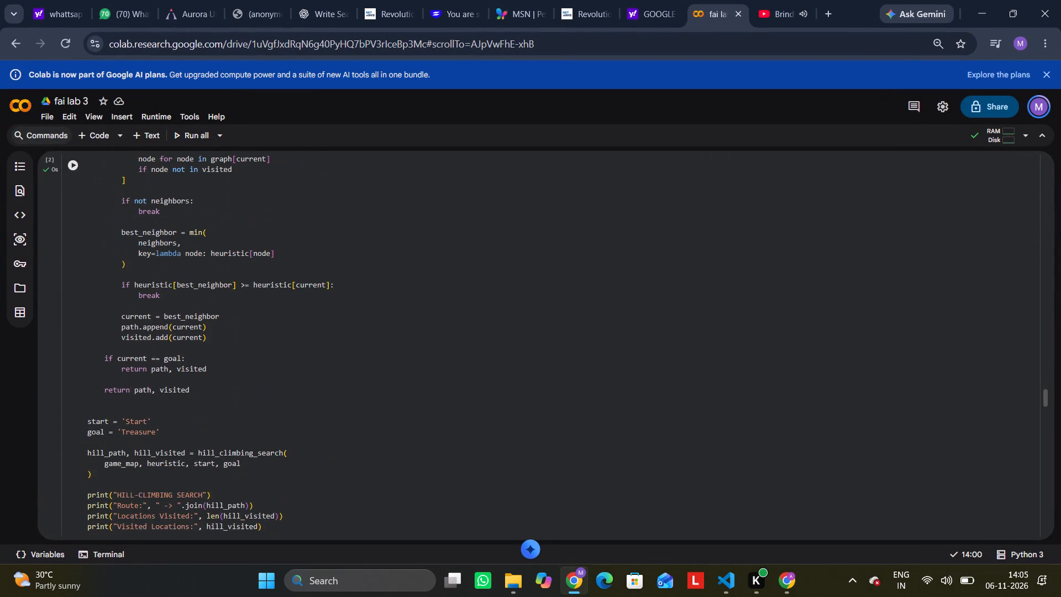
pyautogui.scroll(-2, 299, 421)
pyautogui.scroll(1, 299, 421)
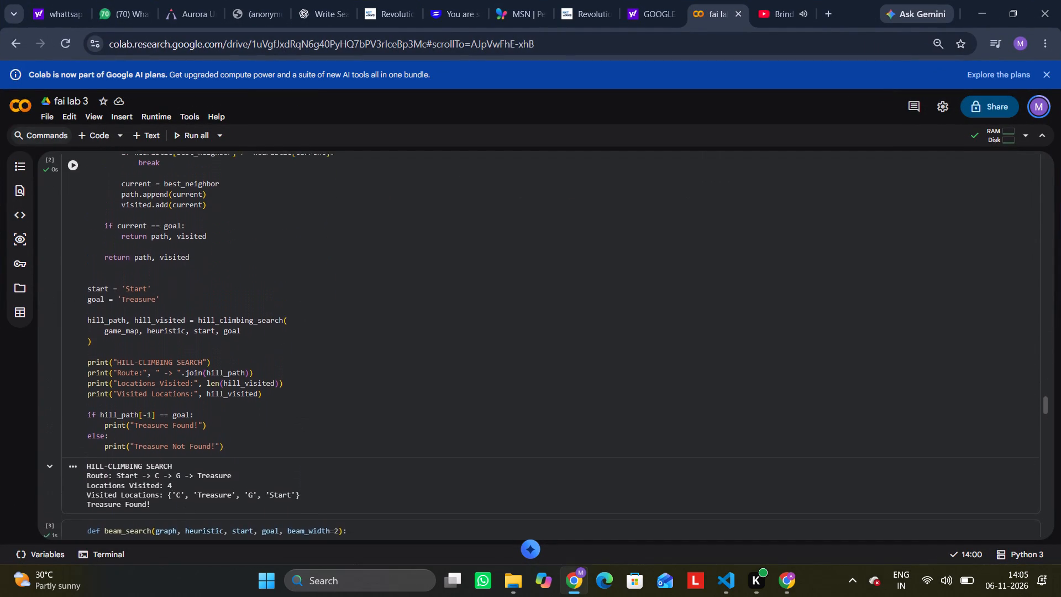
pyautogui.scroll(3, 299, 421)
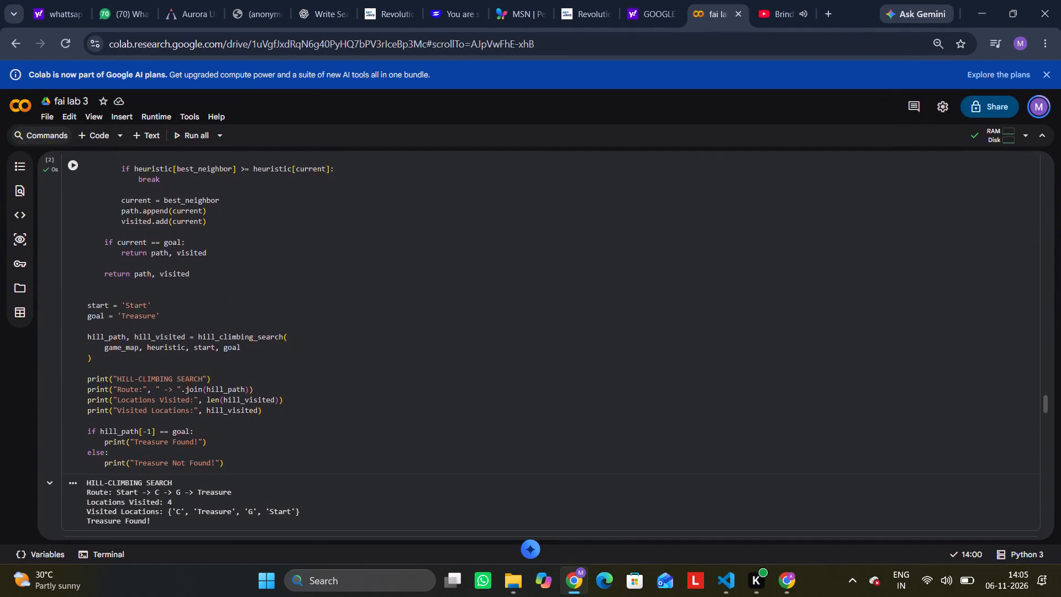
pyautogui.scroll(1, 299, 421)
pyautogui.press('shift+super+s')
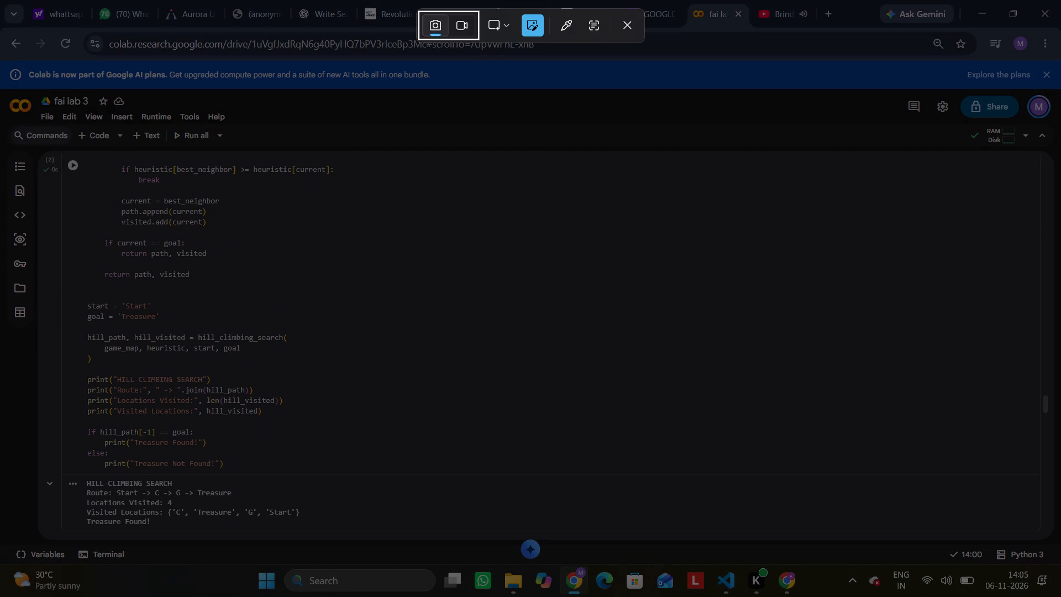
pyautogui.moveTo(38, 153); pyautogui.dragTo(1060, 575)
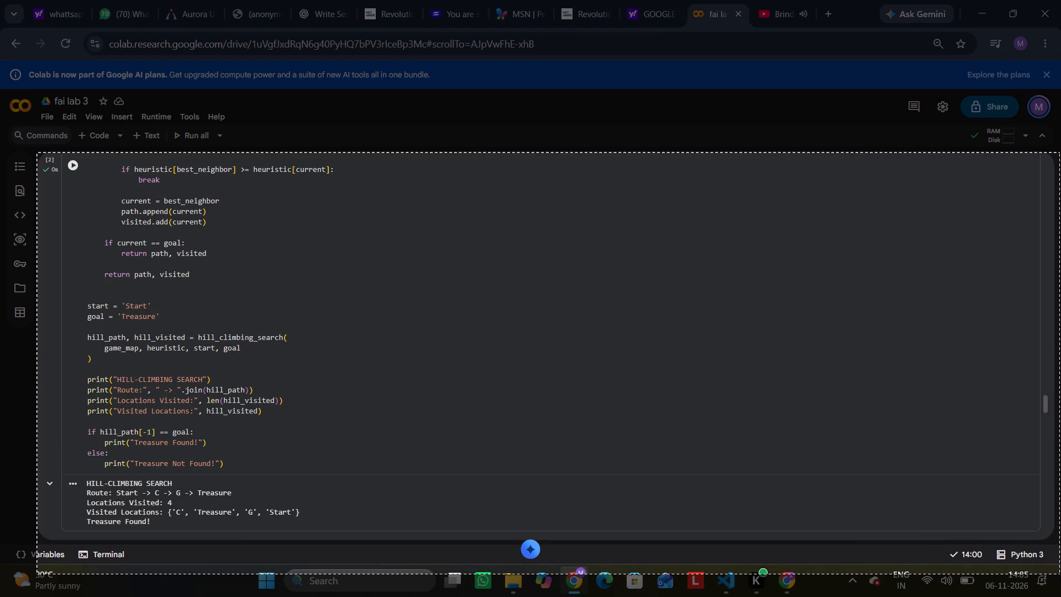
pyautogui.moveTo(1060, 575); pyautogui.dragTo(1060, 546)
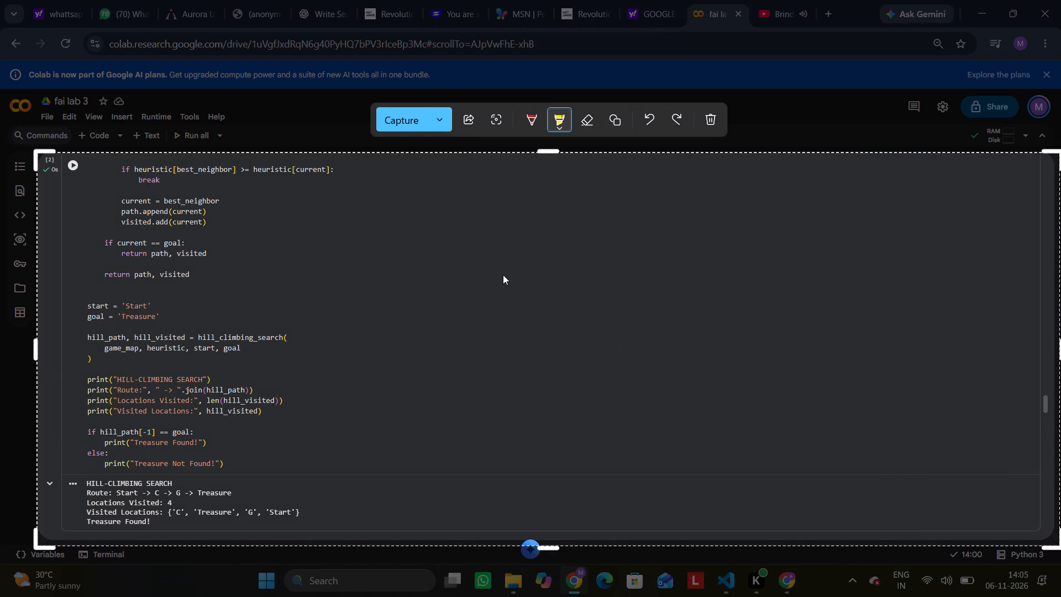
pyautogui.click(404, 124)
pyautogui.click(546, 177)
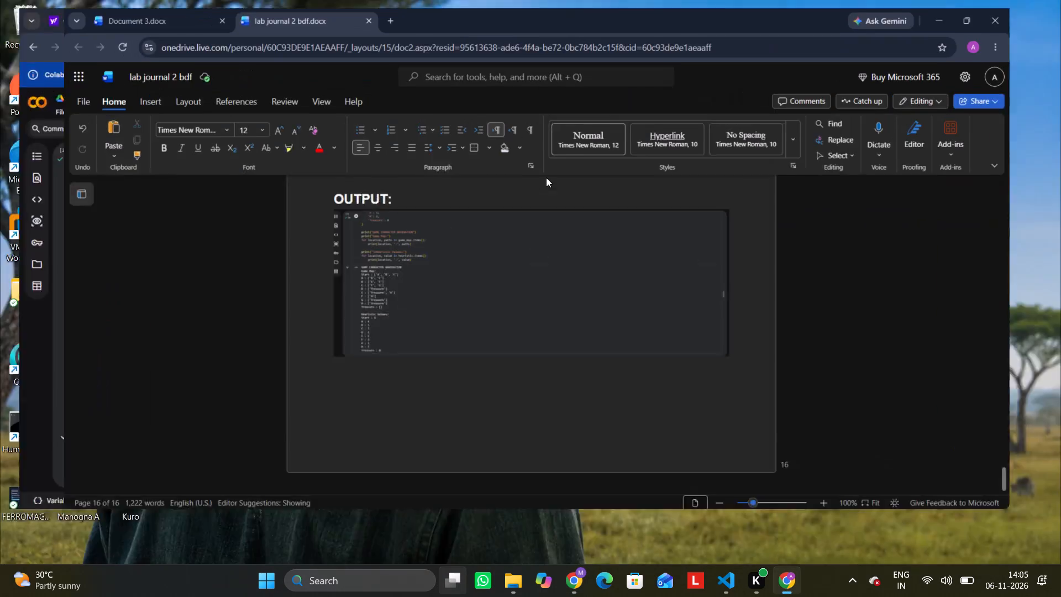
pyautogui.press('Return')
pyautogui.hotkey('ctrl', 'v')
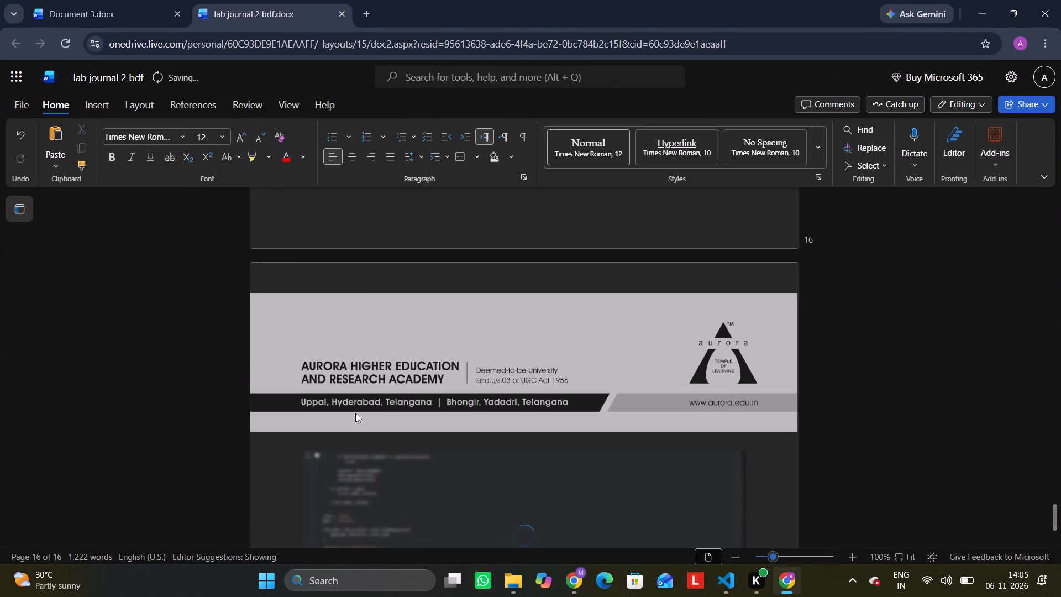
# Capture a screenshot of the "BEAM SEARCH" output in Colab and paste it on a new line below the hill-climbing screenshot in the lab journal.
pyautogui.click(540, 187)
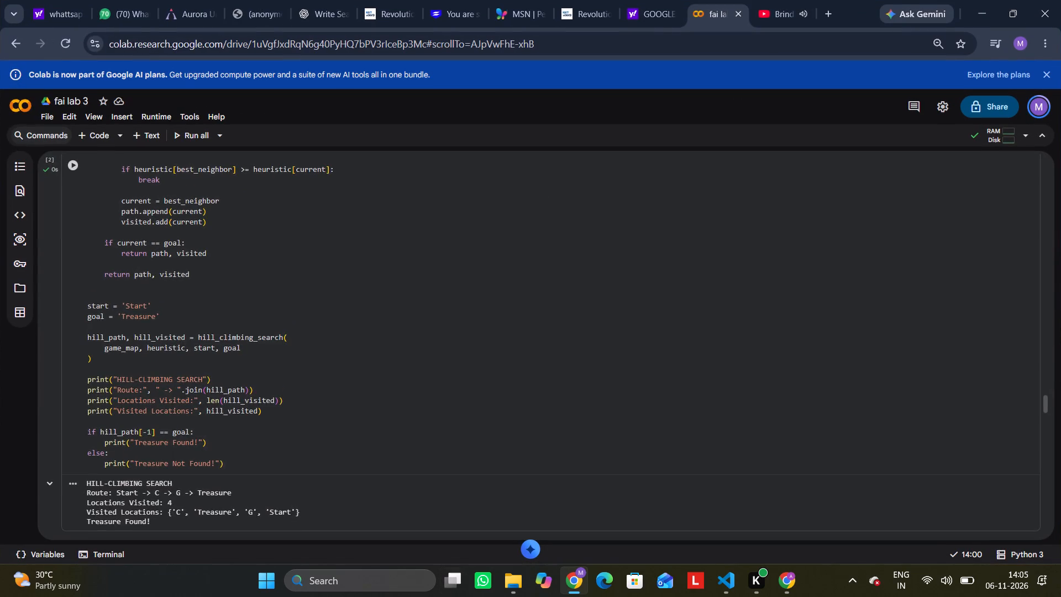
pyautogui.scroll(-6, 334, 410)
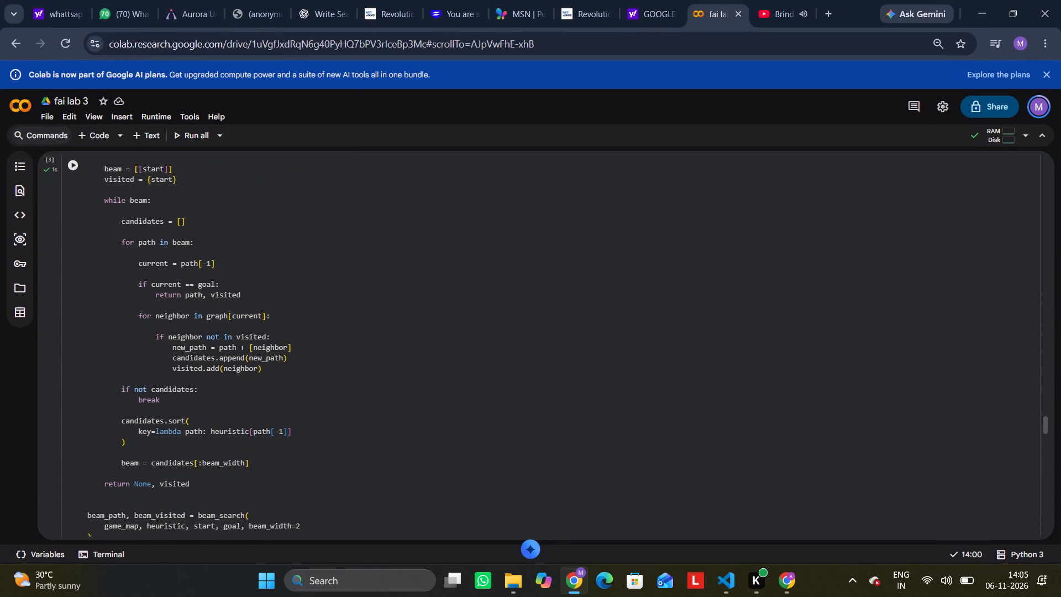
pyautogui.scroll(-3, 334, 410)
pyautogui.scroll(1, 334, 410)
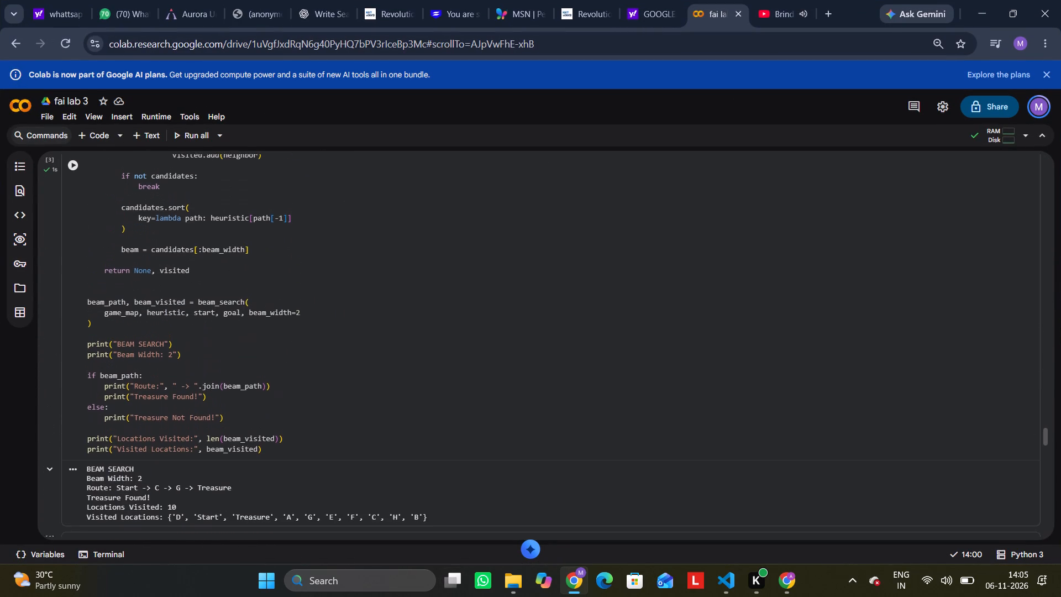
pyautogui.scroll(1, 334, 410)
pyautogui.press('shift+super+s')
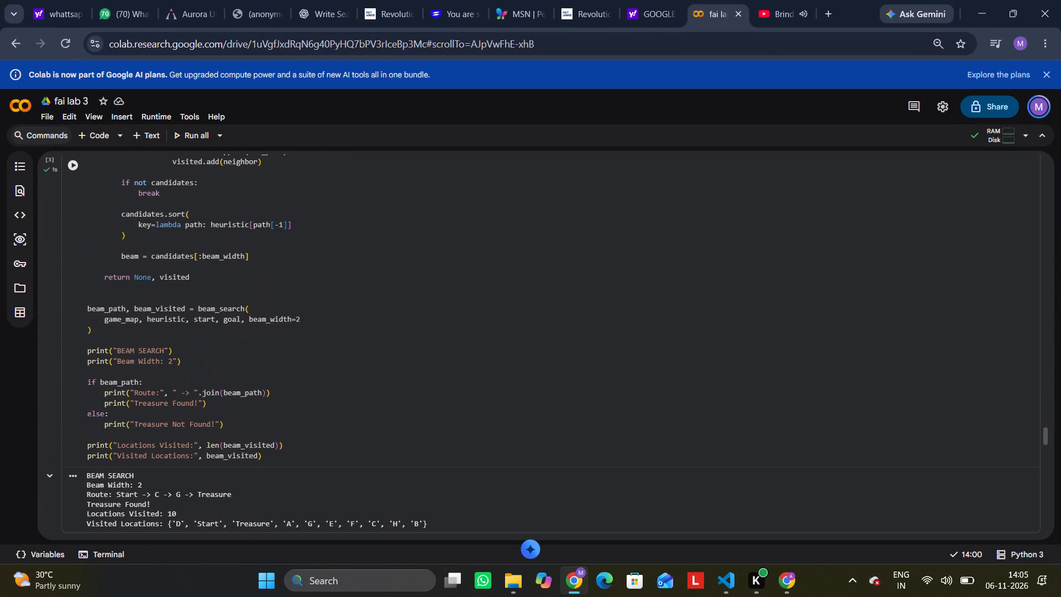
pyautogui.moveTo(33, 146); pyautogui.dragTo(831, 596)
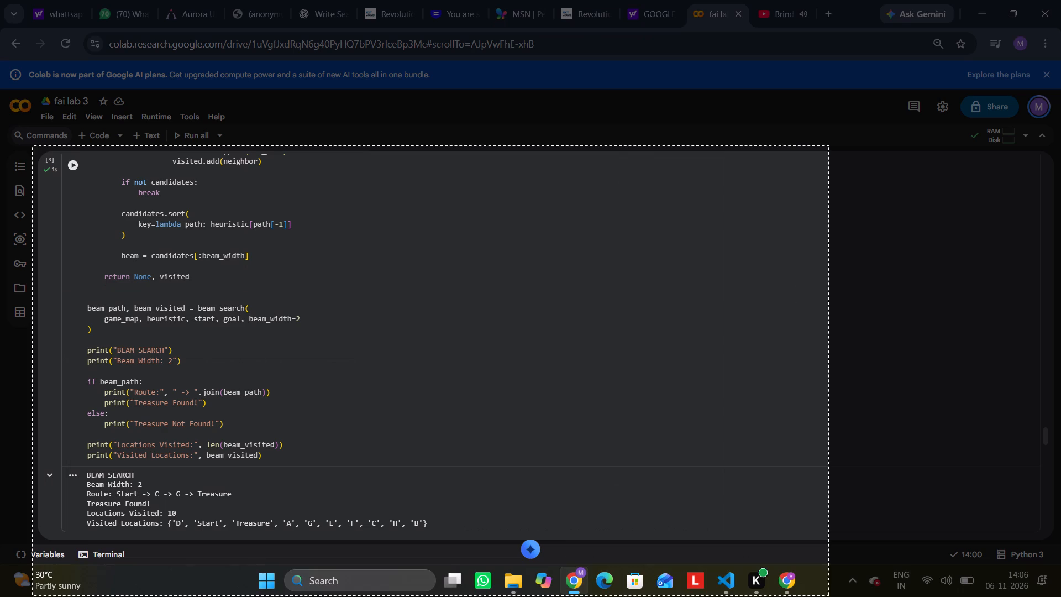
pyautogui.moveTo(831, 596); pyautogui.dragTo(954, 591)
pyautogui.moveTo(954, 373); pyautogui.dragTo(971, 373)
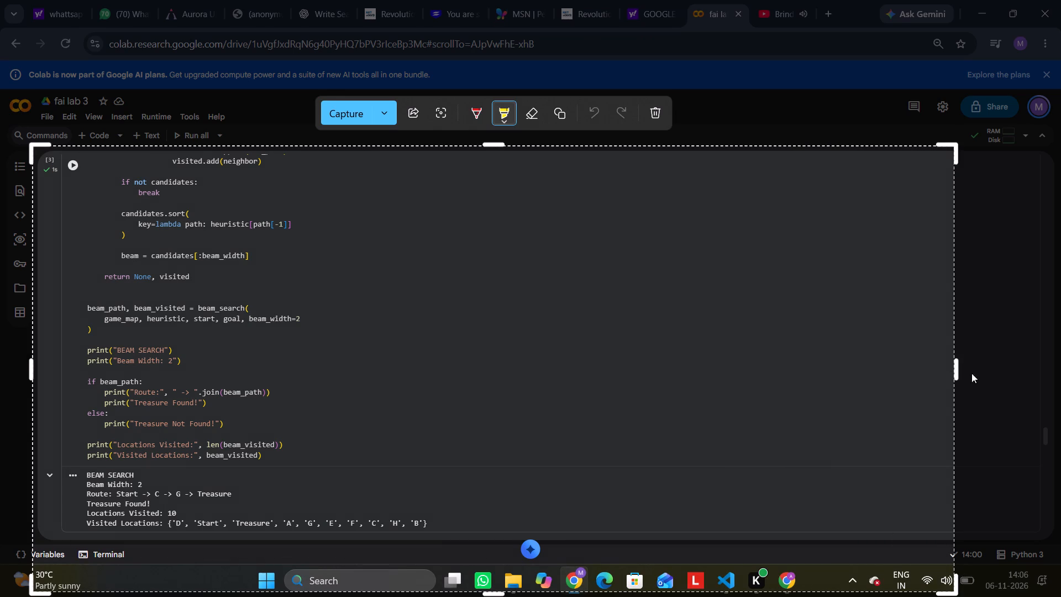
pyautogui.moveTo(971, 373); pyautogui.dragTo(1060, 389)
pyautogui.moveTo(554, 593); pyautogui.dragTo(571, 532)
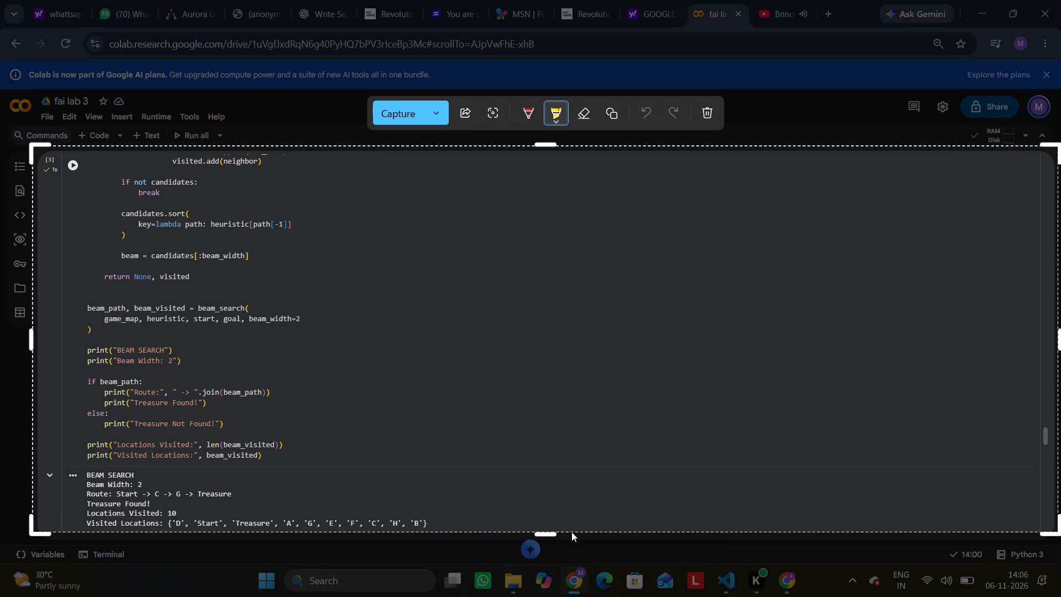
pyautogui.moveTo(571, 532); pyautogui.dragTo(571, 533)
pyautogui.click(392, 119)
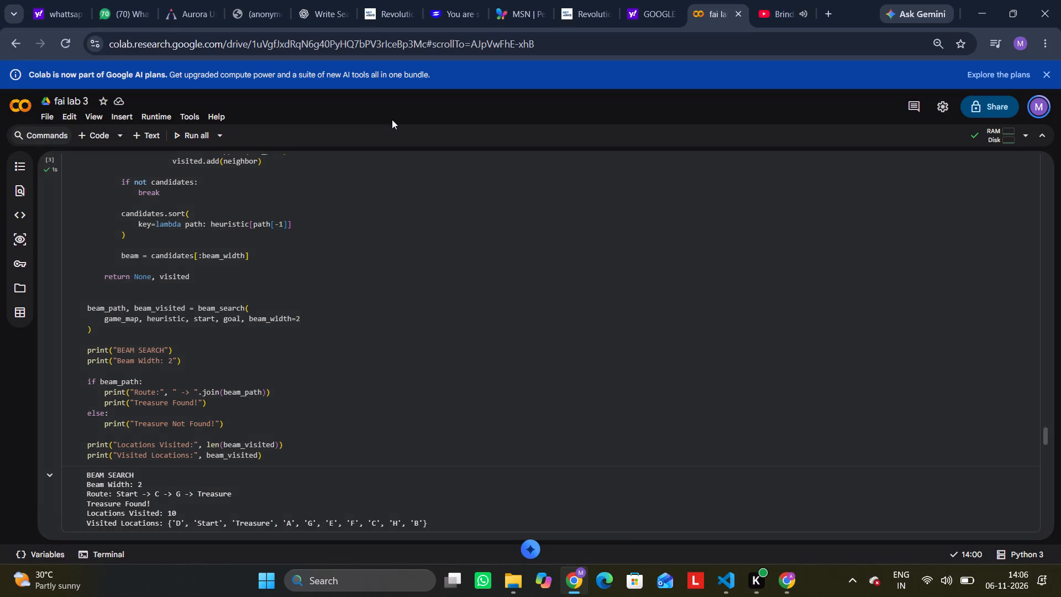
pyautogui.click(530, 165)
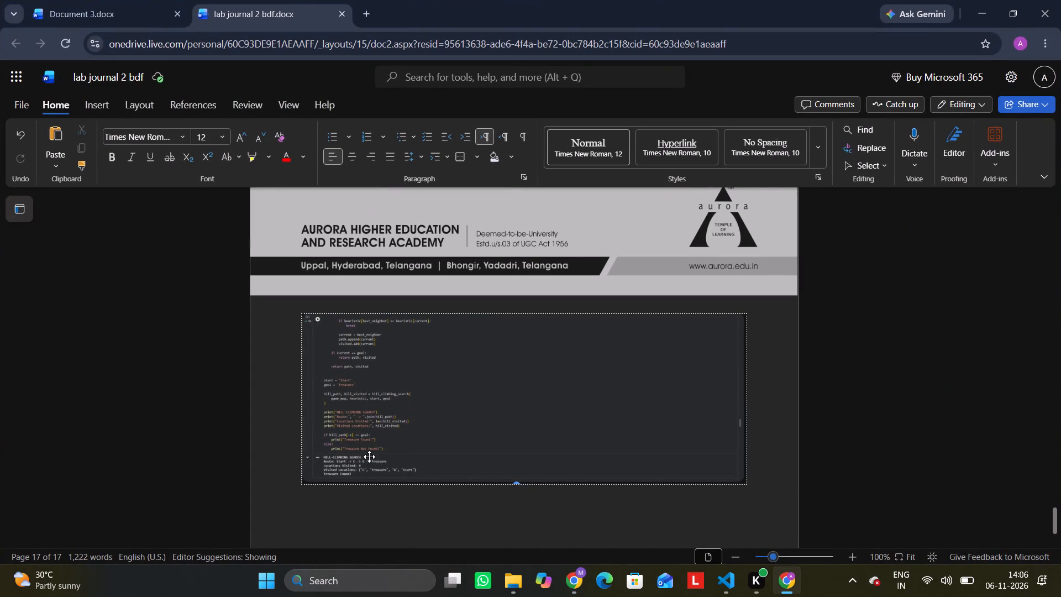
pyautogui.press('Return')
pyautogui.hotkey('ctrl', 'v')
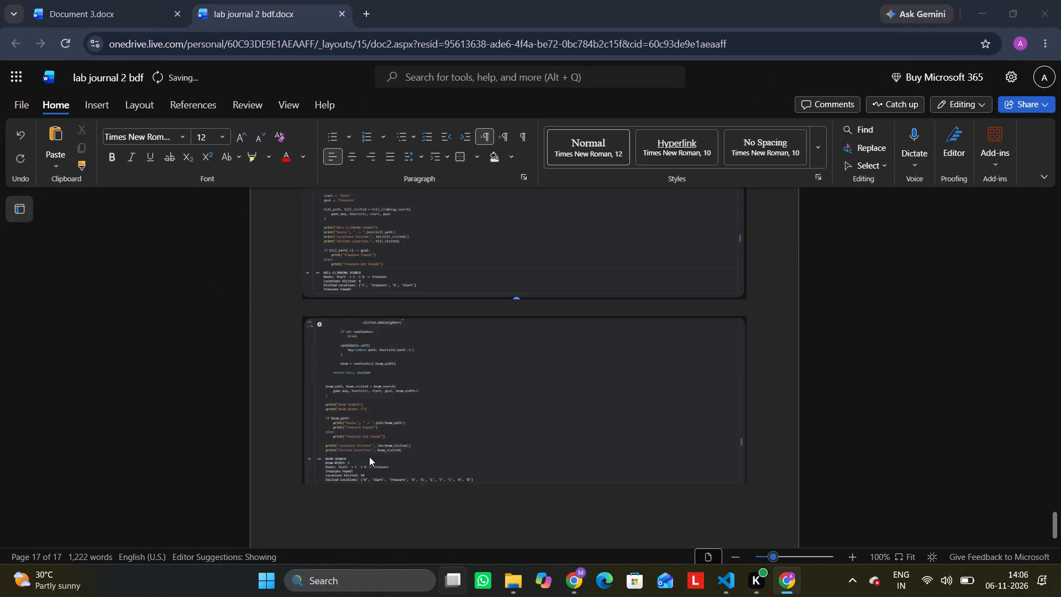
# Capture a screenshot of the "GAME CHARACTER NAVIGATION COMPARISON" code and output in Colab and paste it on a new line below the beam-search screenshot in the lab journal.
pyautogui.click(547, 139)
pyautogui.scroll(-1, 361, 380)
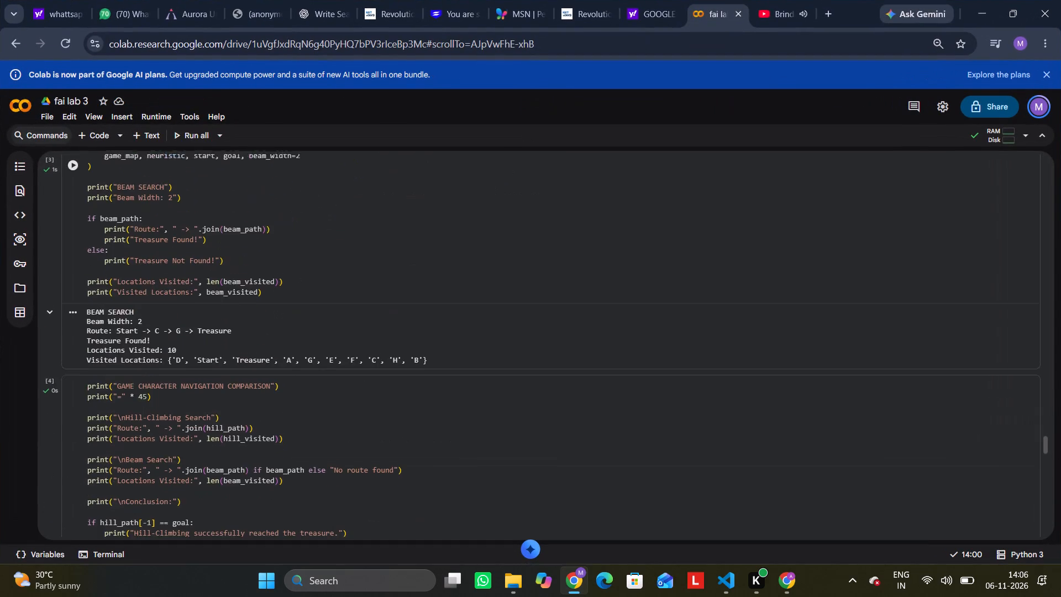
pyautogui.scroll(-5, 361, 380)
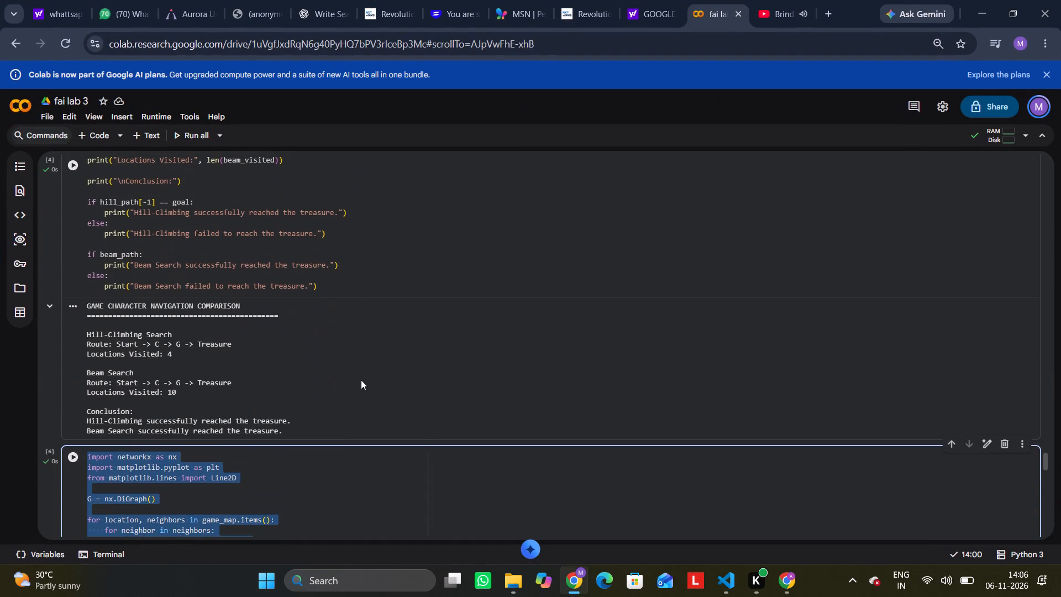
pyautogui.scroll(1, 361, 380)
pyautogui.scroll(2, 338, 433)
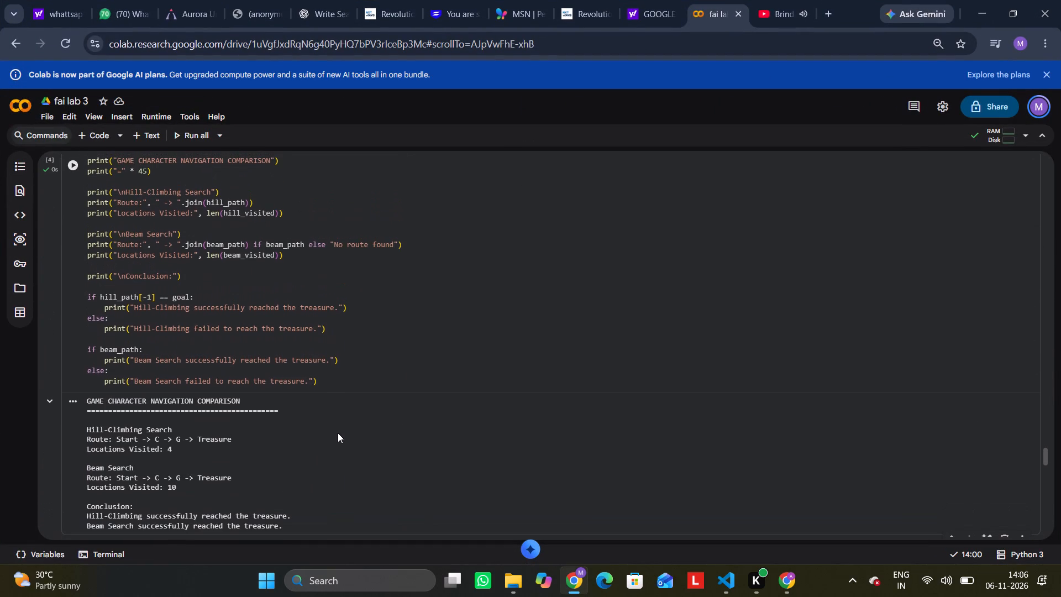
pyautogui.scroll(1, 338, 433)
pyautogui.press('shift+super+s')
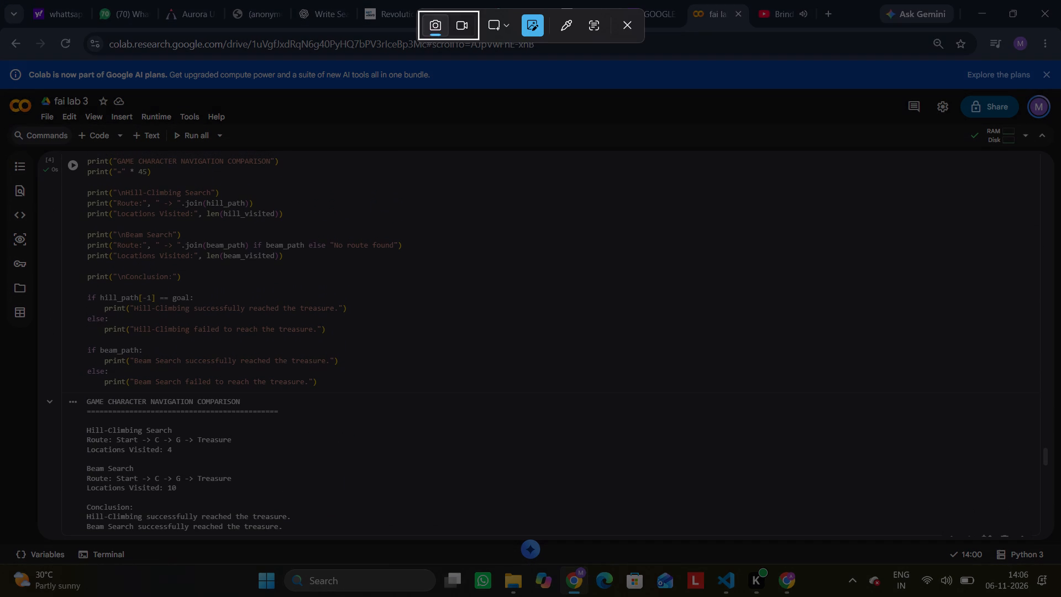
pyautogui.moveTo(35, 150); pyautogui.dragTo(1050, 533)
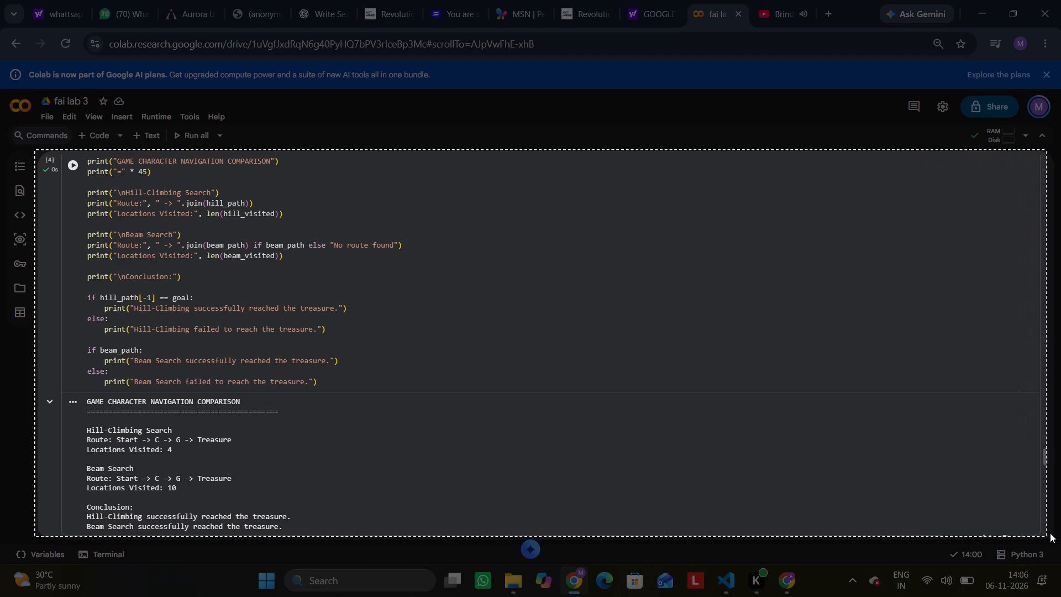
pyautogui.moveTo(544, 537); pyautogui.dragTo(545, 543)
pyautogui.click(398, 123)
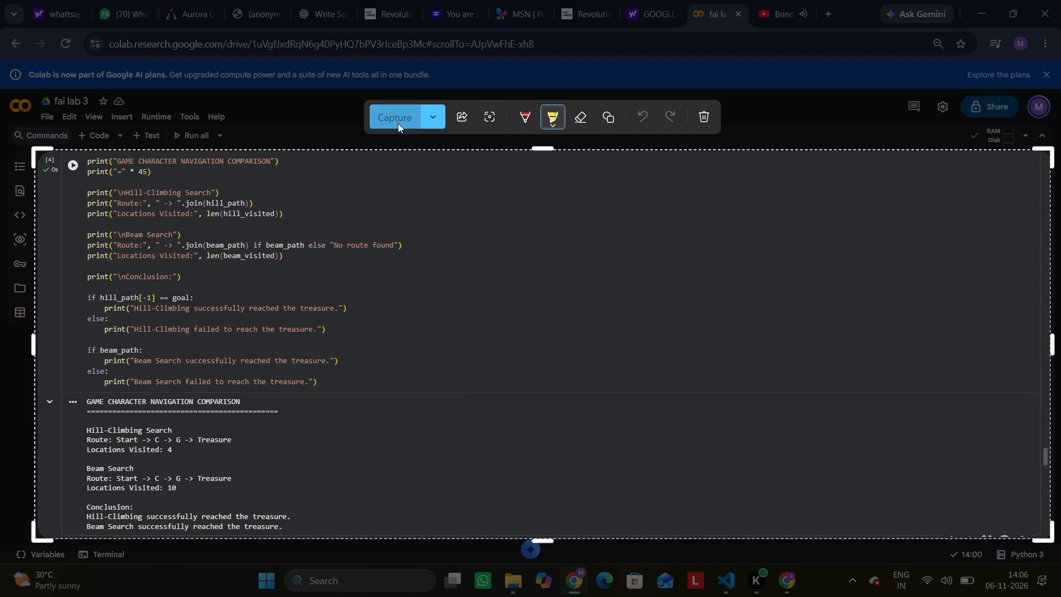
pyautogui.click(562, 145)
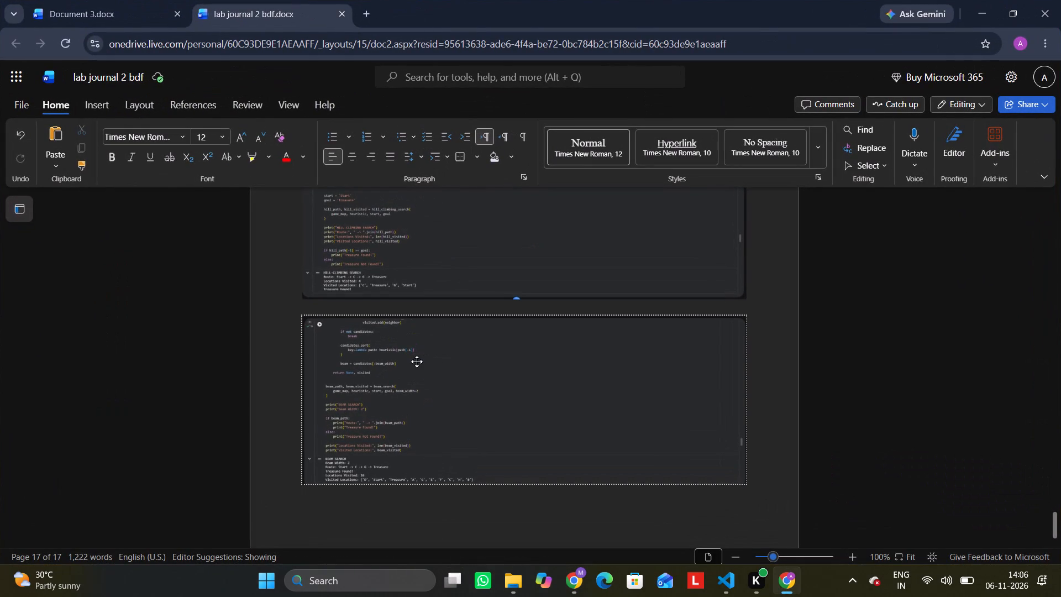
pyautogui.press('Return')
pyautogui.hotkey('ctrl', 'v')
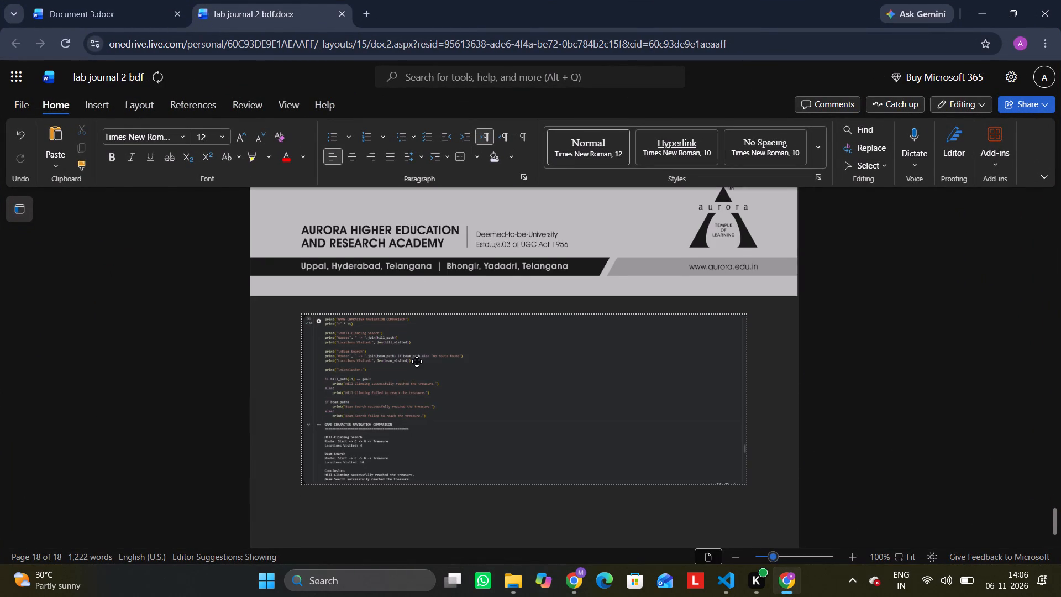
# Capture a screenshot of the whole "Game Character Navigation" graph in Colab and paste it on a new line below the comparison screenshot in the lab journal.
pyautogui.click(547, 150)
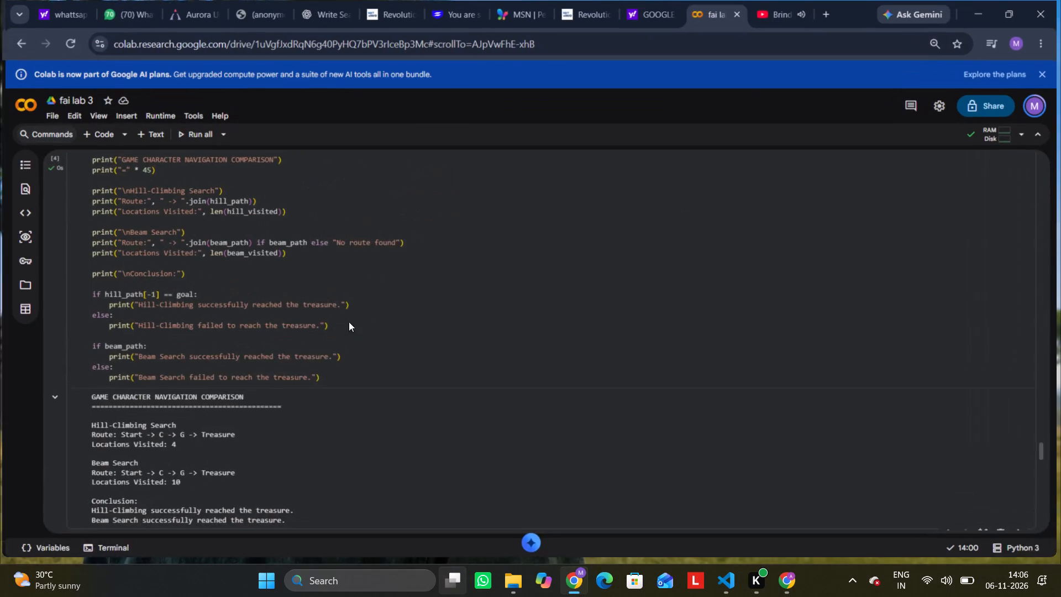
pyautogui.scroll(-4, 321, 400)
pyautogui.click(321, 400)
pyautogui.scroll(-1, 321, 400)
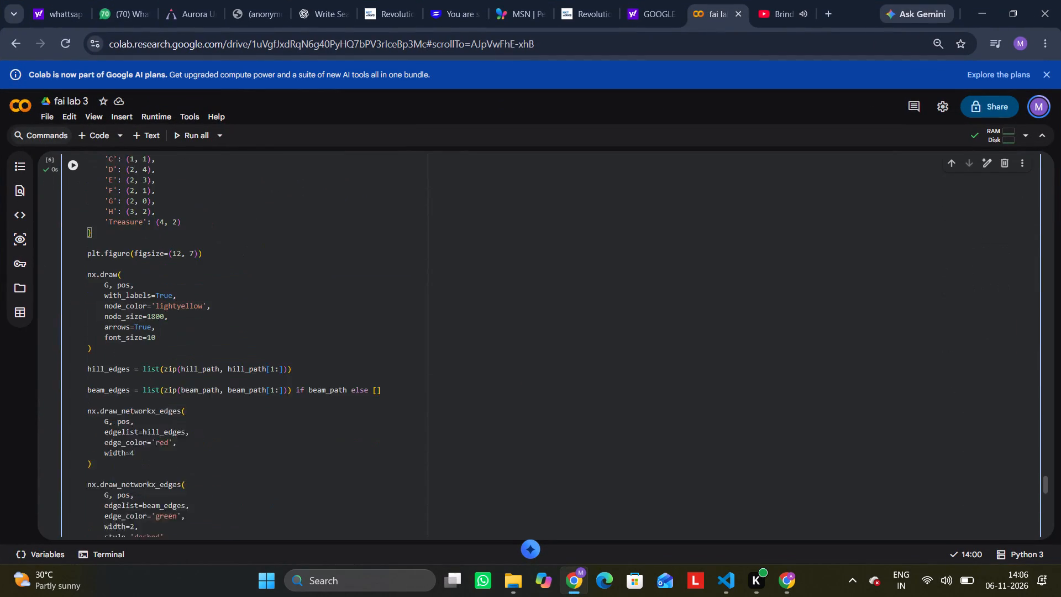
pyautogui.scroll(-6, 321, 400)
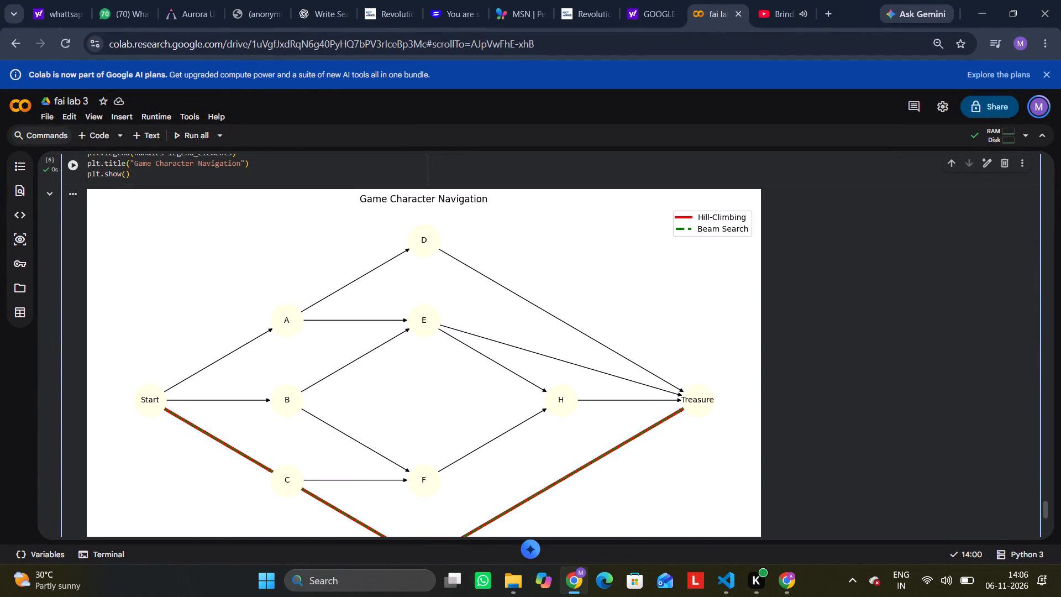
pyautogui.hotkey('ctrl', '-')
pyautogui.hotkey('ctrl', '-')
pyautogui.hotkey('ctrl', '-')
pyautogui.hotkey('ctrl', '-')
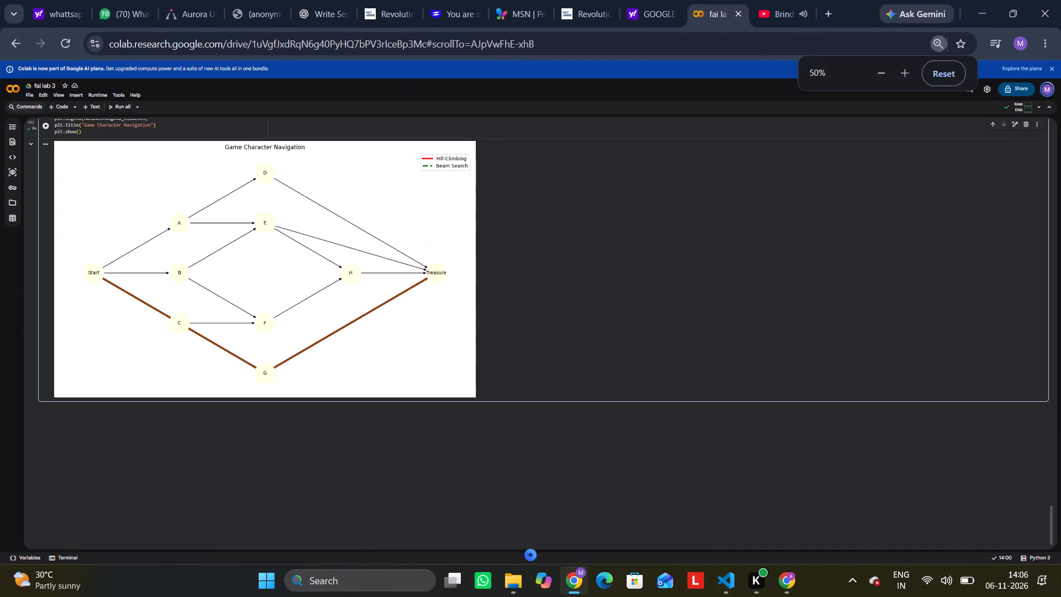
pyautogui.hotkey('ctrl', '=')
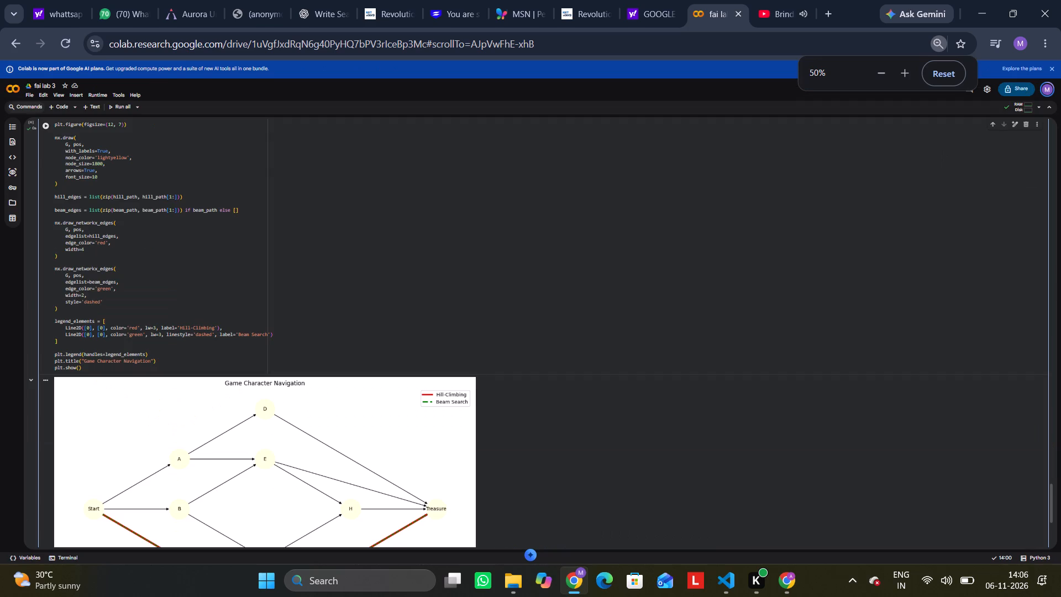
pyautogui.hotkey('ctrl', '=')
pyautogui.scroll(-3, 321, 400)
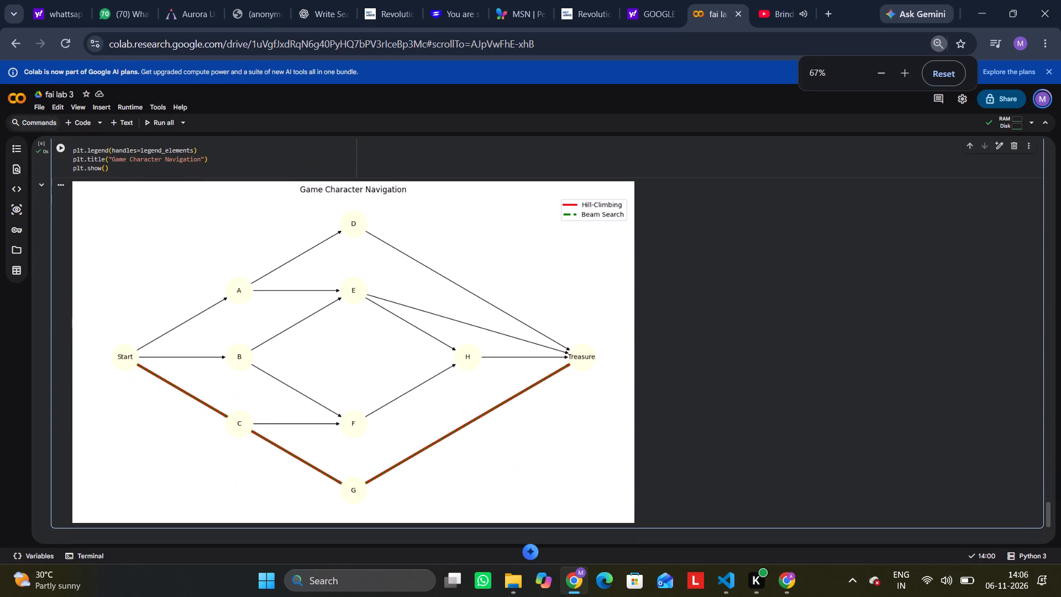
pyautogui.press('shift+super+s')
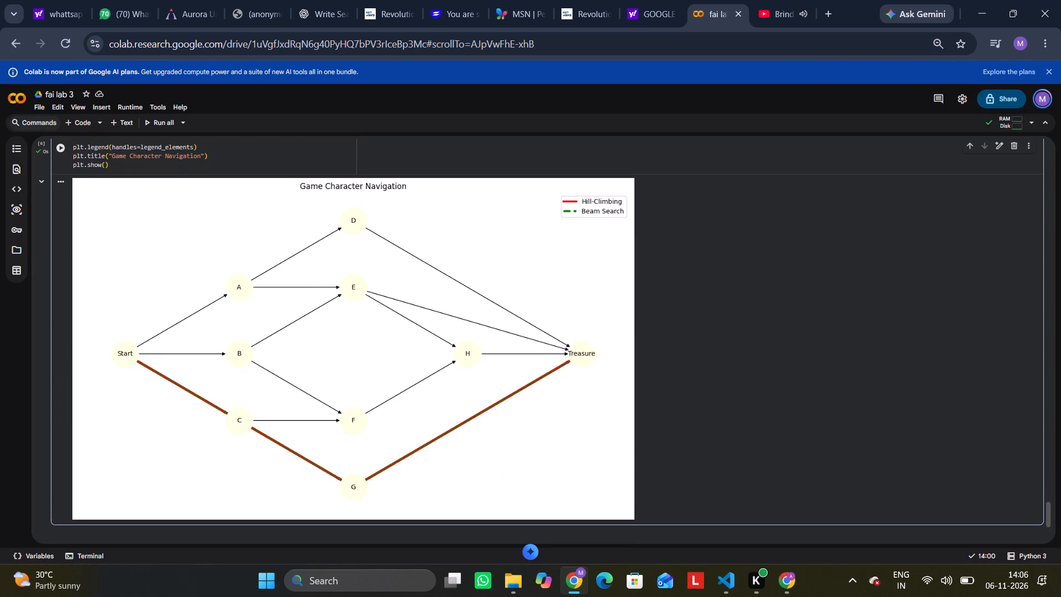
pyautogui.moveTo(33, 130); pyautogui.dragTo(489, 366)
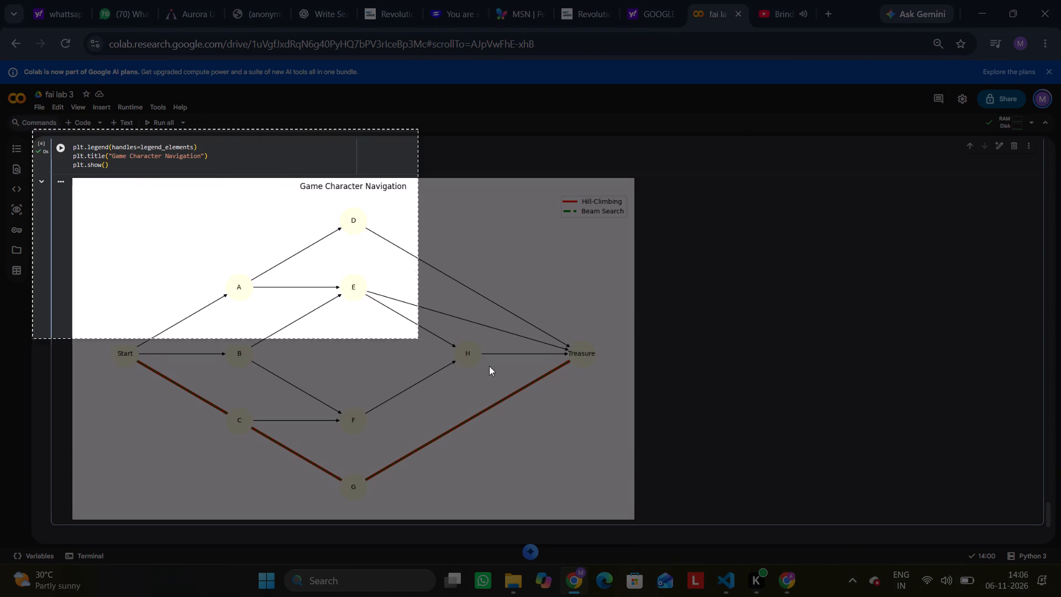
pyautogui.moveTo(489, 366); pyautogui.dragTo(1028, 543)
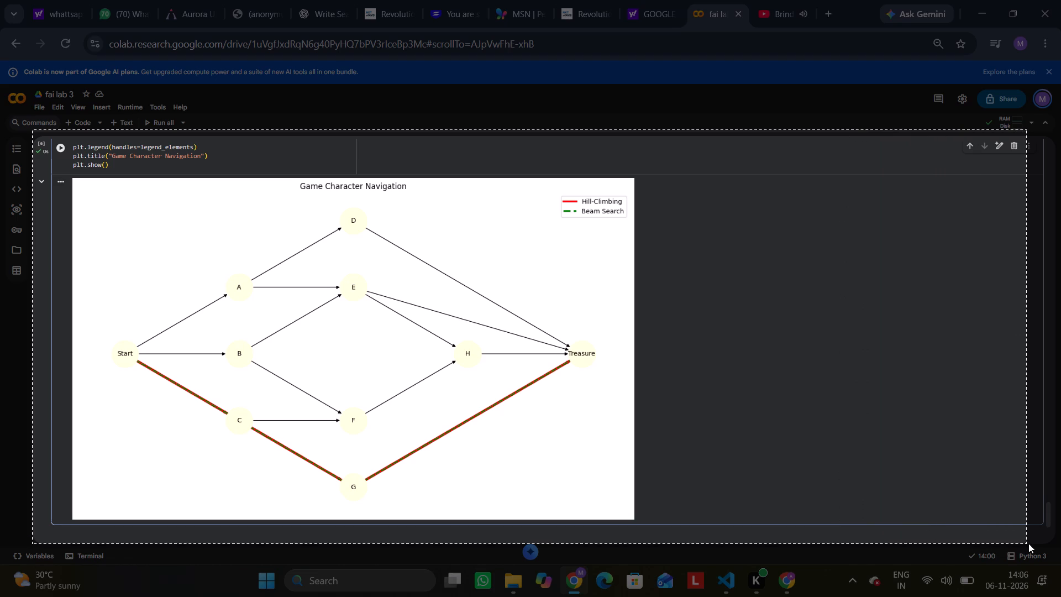
pyautogui.moveTo(1028, 543); pyautogui.dragTo(1057, 542)
pyautogui.click(395, 100)
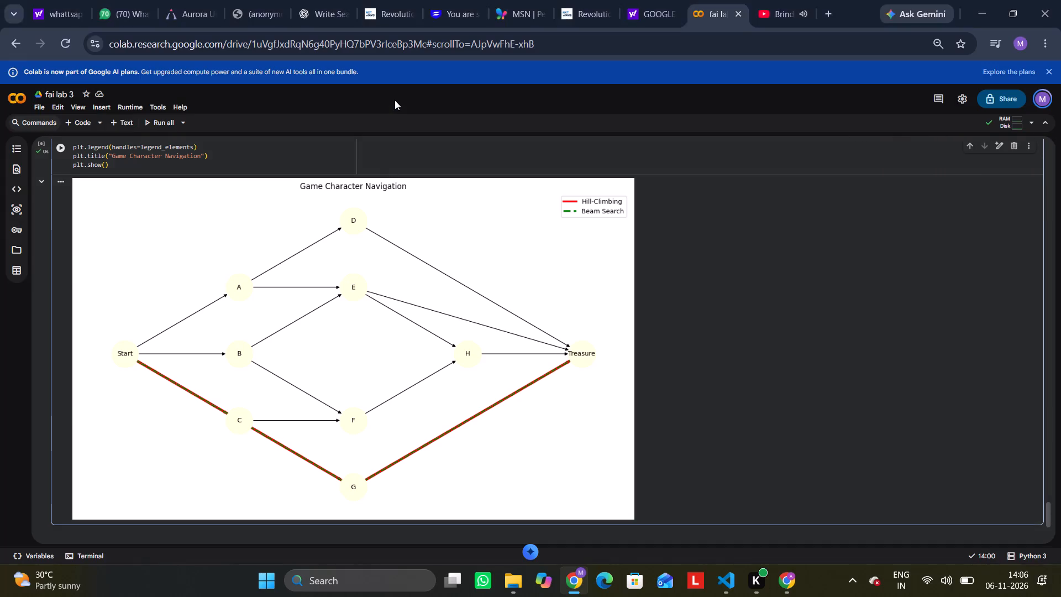
pyautogui.click(542, 170)
pyautogui.scroll(-1, 471, 345)
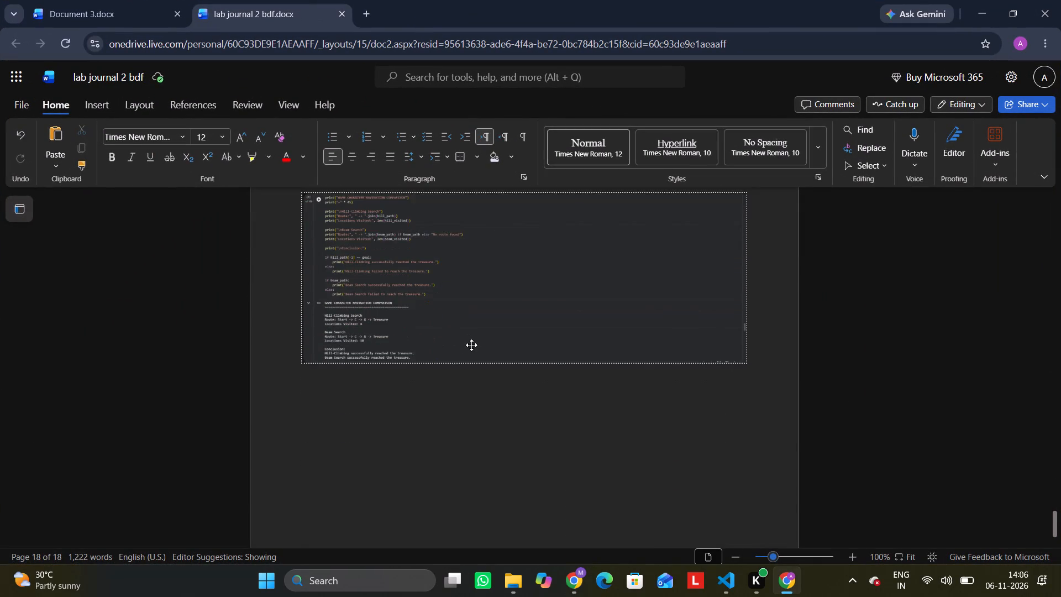
pyautogui.scroll(-1, 471, 345)
pyautogui.press('Return')
pyautogui.hotkey('ctrl', 'v')
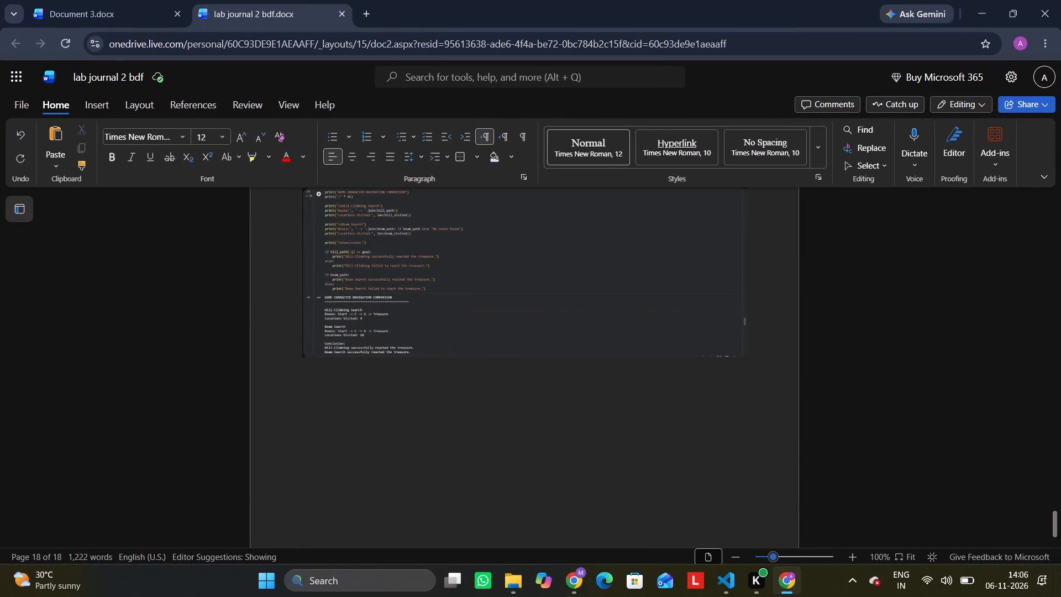
pyautogui.scroll(4, 629, 265)
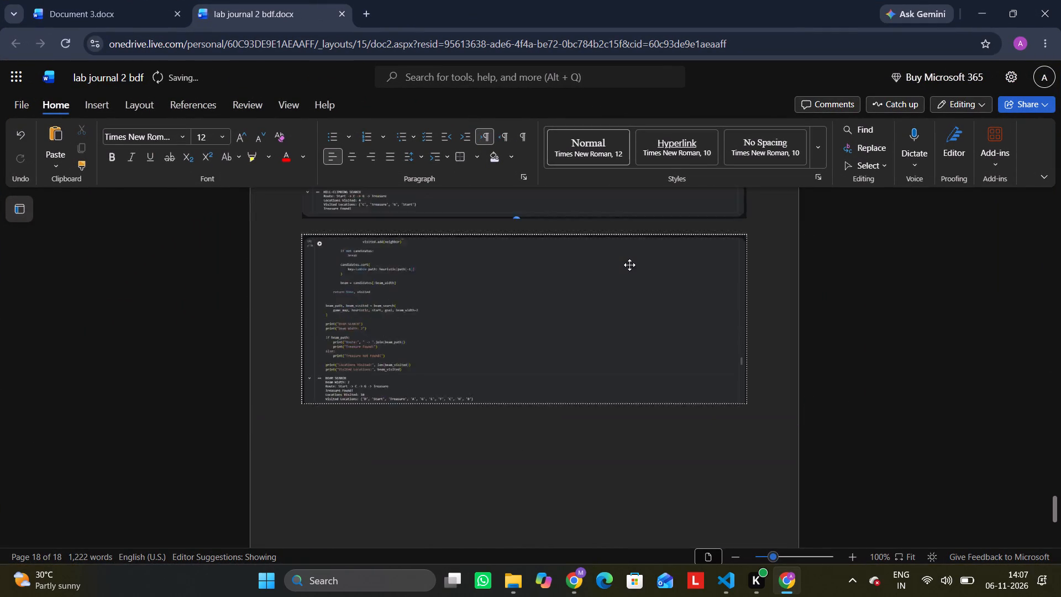
pyautogui.scroll(6, 629, 265)
pyautogui.scroll(-1, 483, 417)
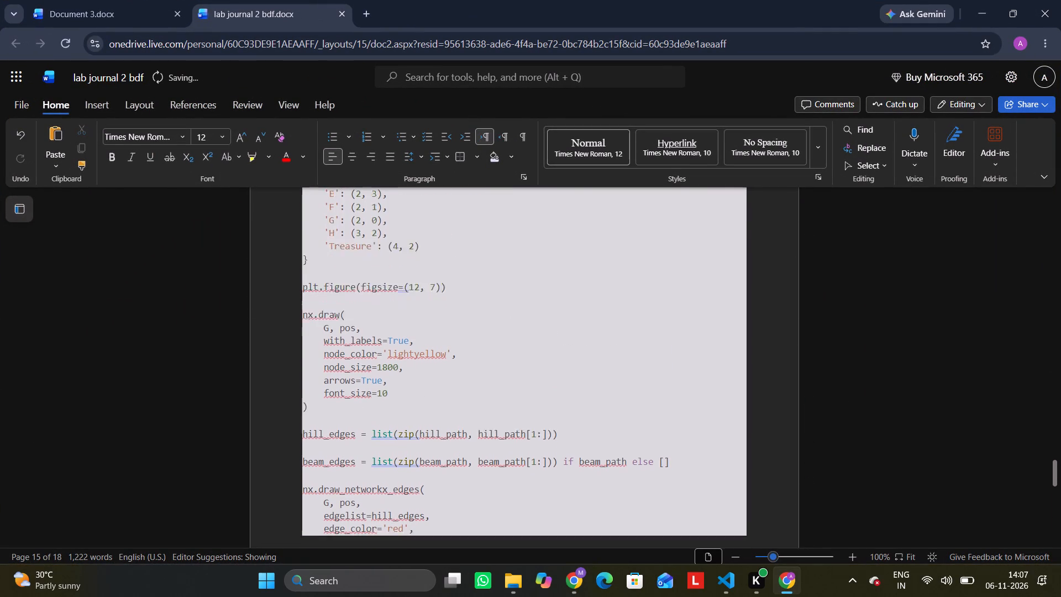
pyautogui.scroll(-4, 483, 417)
pyautogui.click(405, 410)
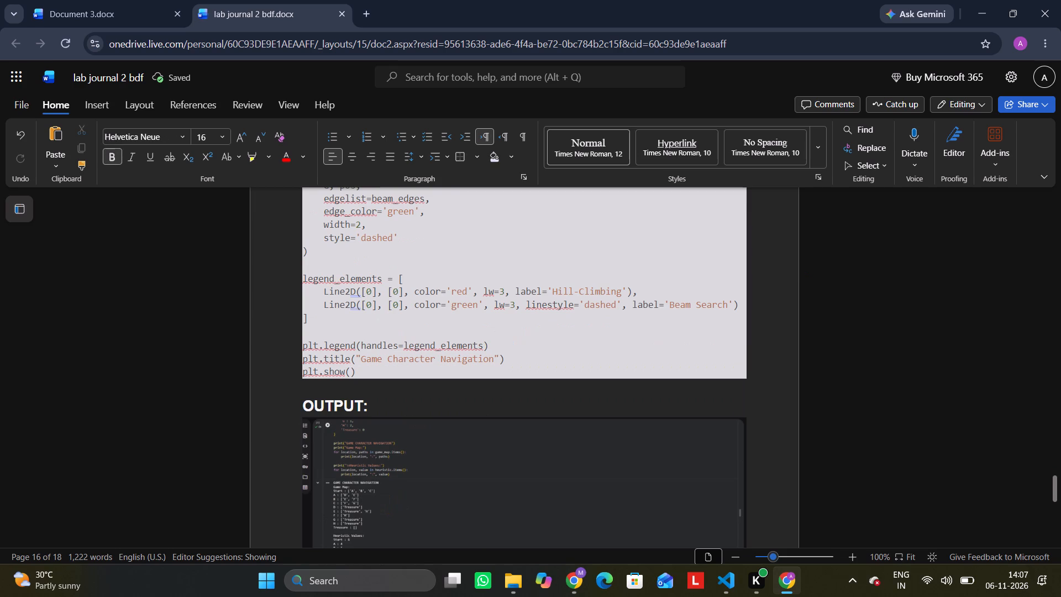
pyautogui.press('Return')
pyautogui.scroll(-7, 405, 410)
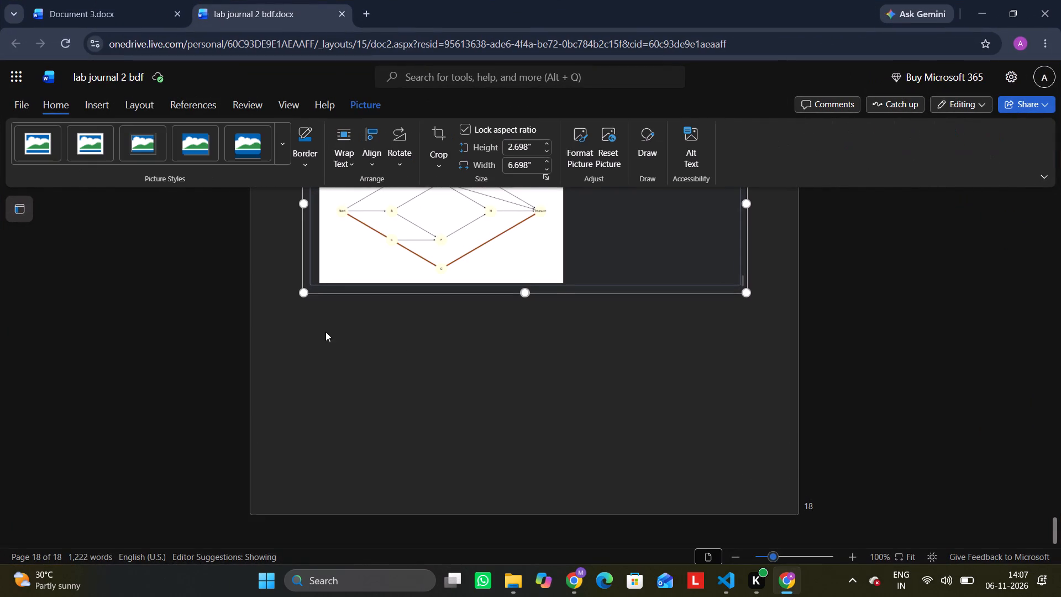
pyautogui.click(778, 300)
pyautogui.press('Return')
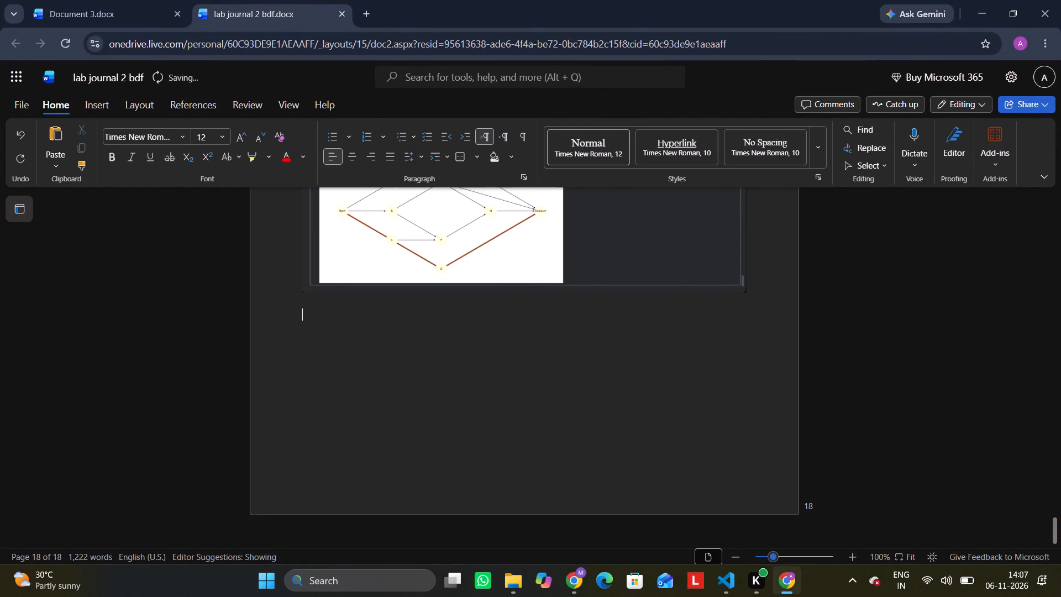
pyautogui.press('Return')
pyautogui.hotkey('ctrl', 'v')
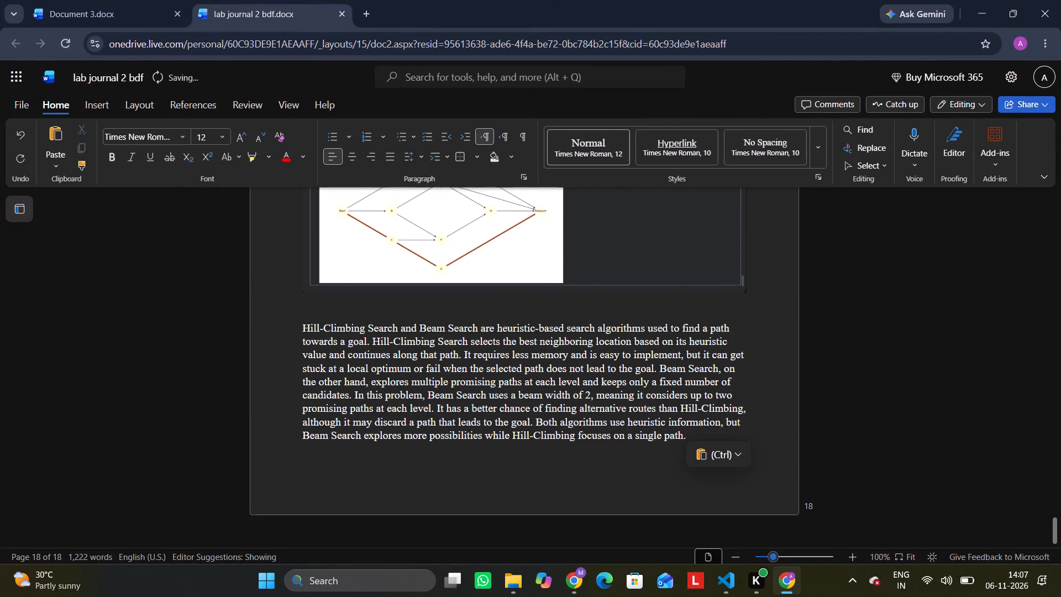
# Format the whole pasted comparison paragraph in Helvetica Neue at size 14.
pyautogui.moveTo(298, 322); pyautogui.dragTo(665, 426)
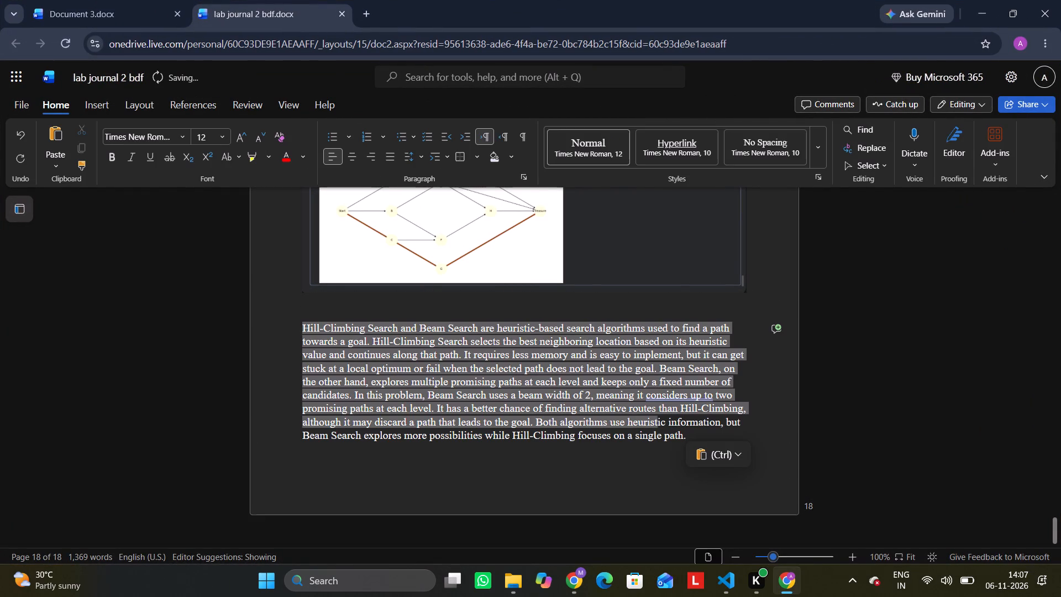
pyautogui.moveTo(665, 426); pyautogui.dragTo(695, 436)
pyautogui.click(392, 408)
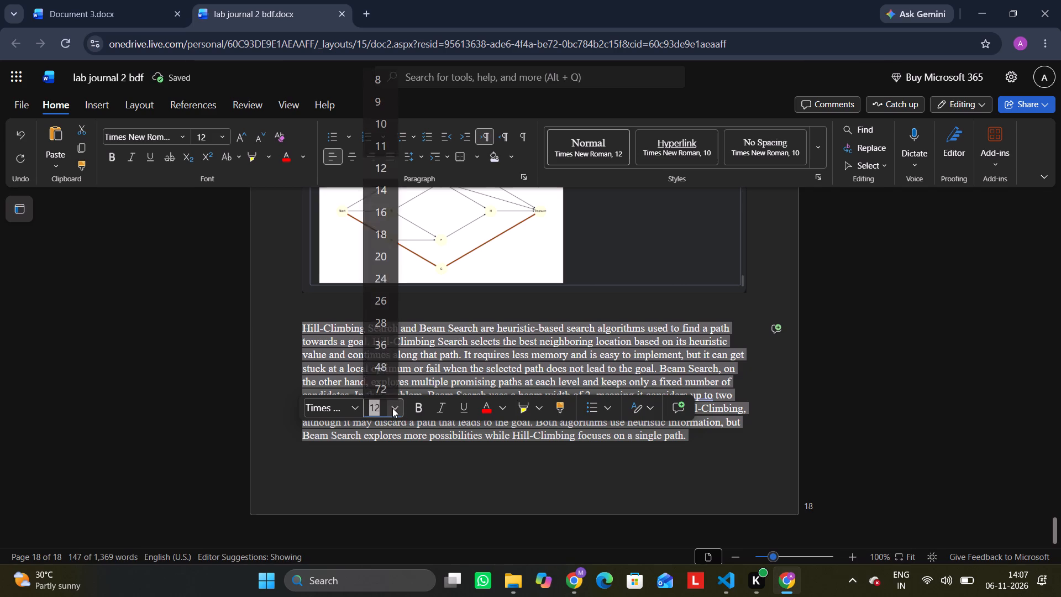
pyautogui.click(381, 184)
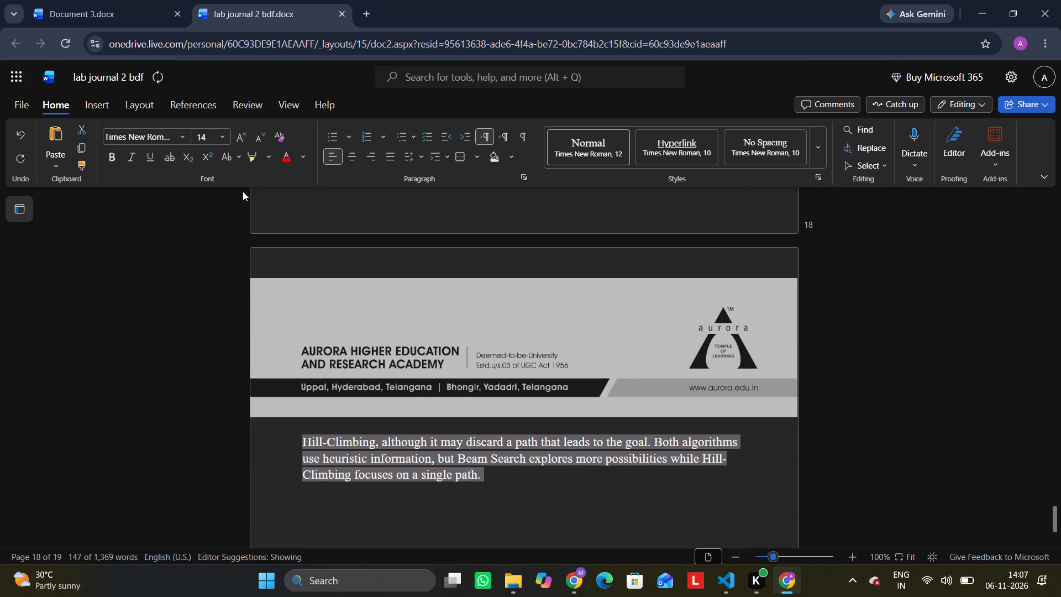
pyautogui.click(186, 142)
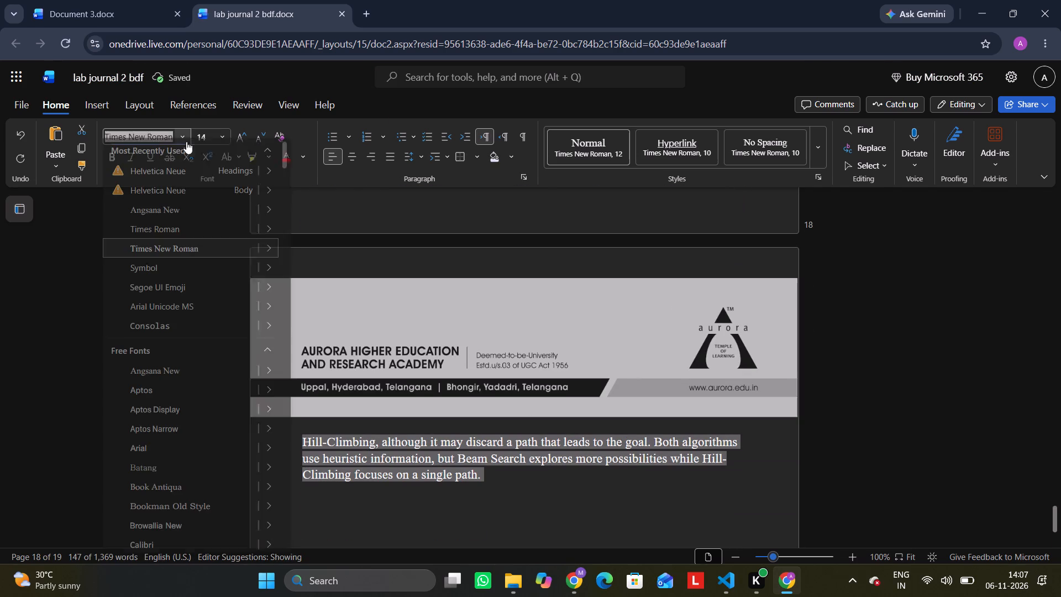
pyautogui.click(187, 194)
pyautogui.click(416, 302)
# Replace the Subject Name in the first page's details table with "Fundamentals of artificial intelligence", correcting any spelling error.
pyautogui.scroll(2, 416, 302)
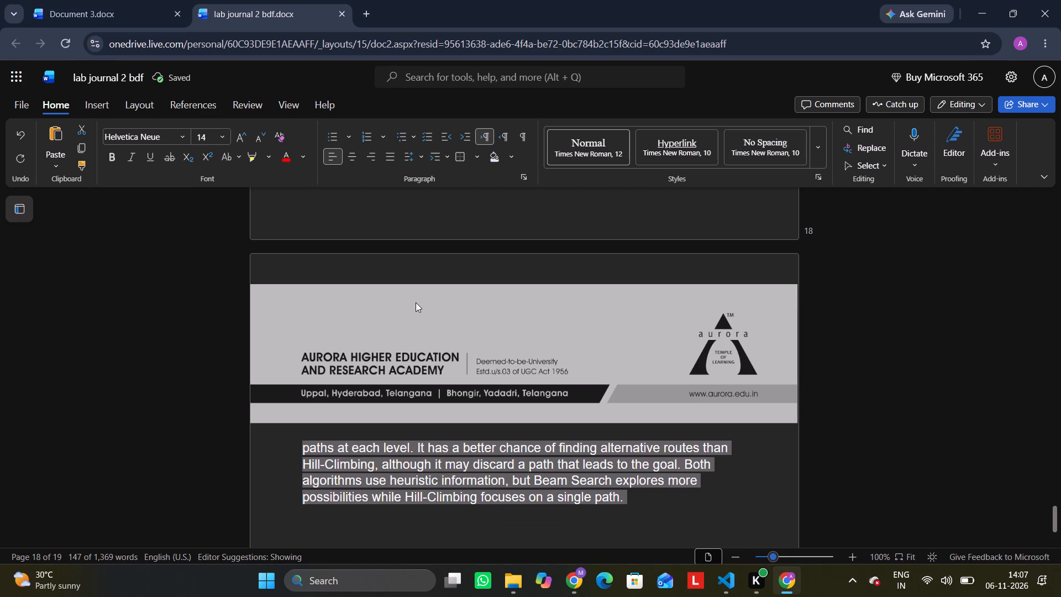
pyautogui.scroll(14, 416, 302)
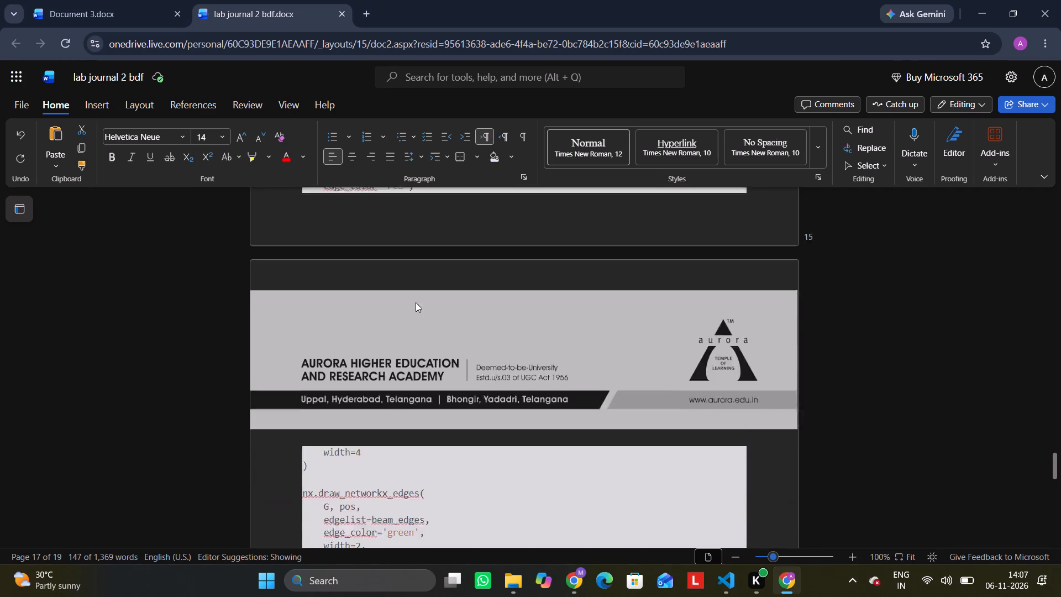
pyautogui.scroll(16, 416, 302)
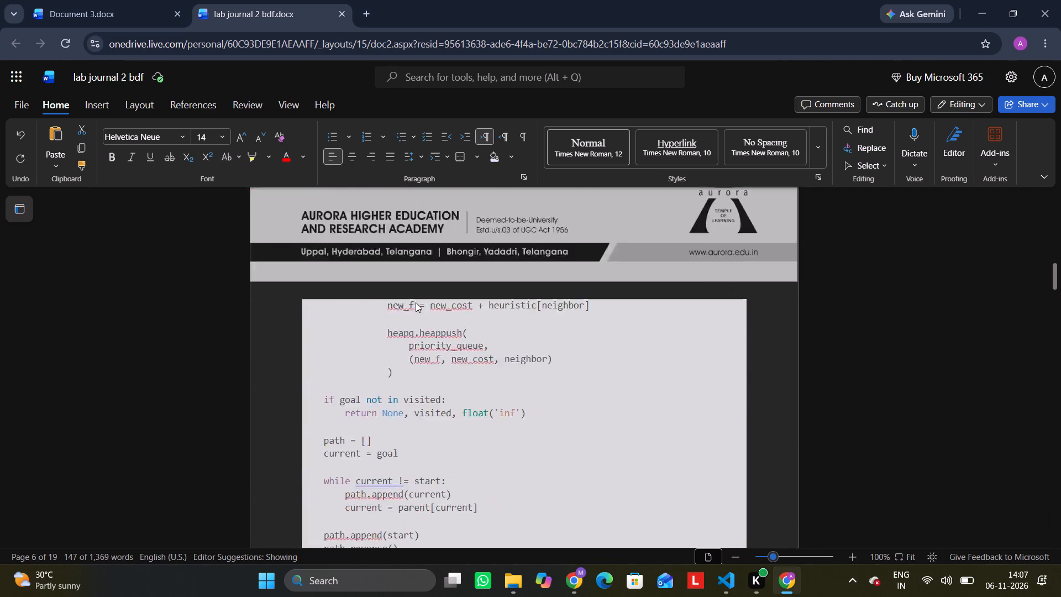
pyautogui.scroll(7, 416, 302)
pyautogui.scroll(-1, 498, 496)
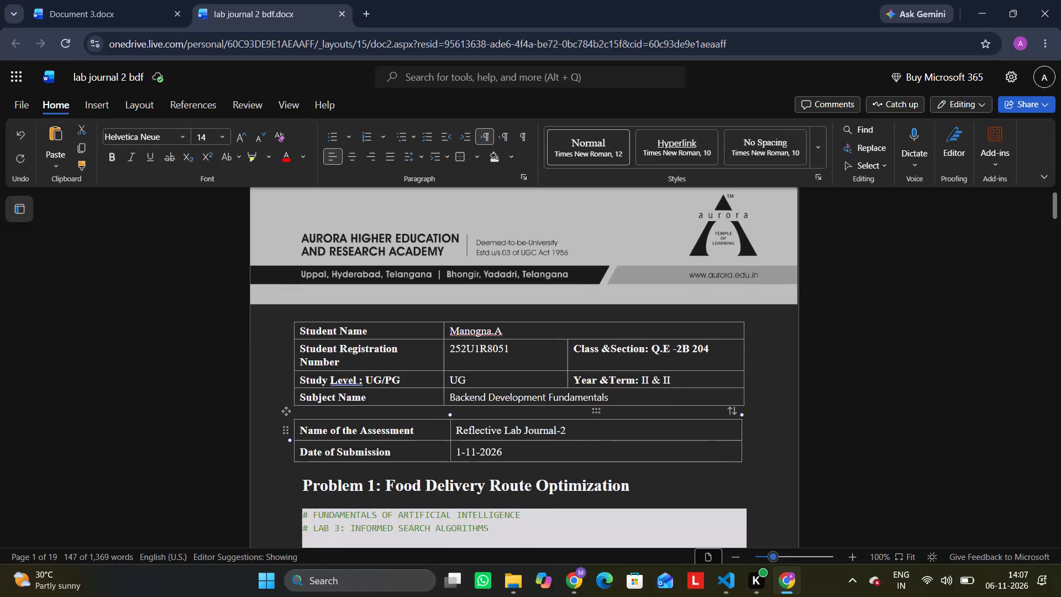
pyautogui.scroll(-1, 498, 496)
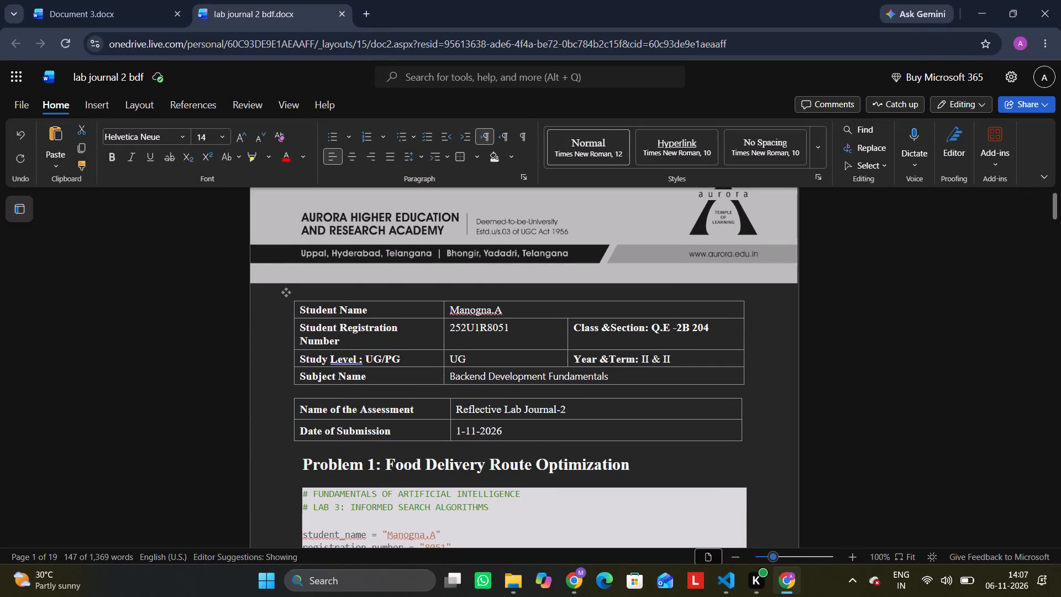
pyautogui.moveTo(450, 372); pyautogui.dragTo(608, 380)
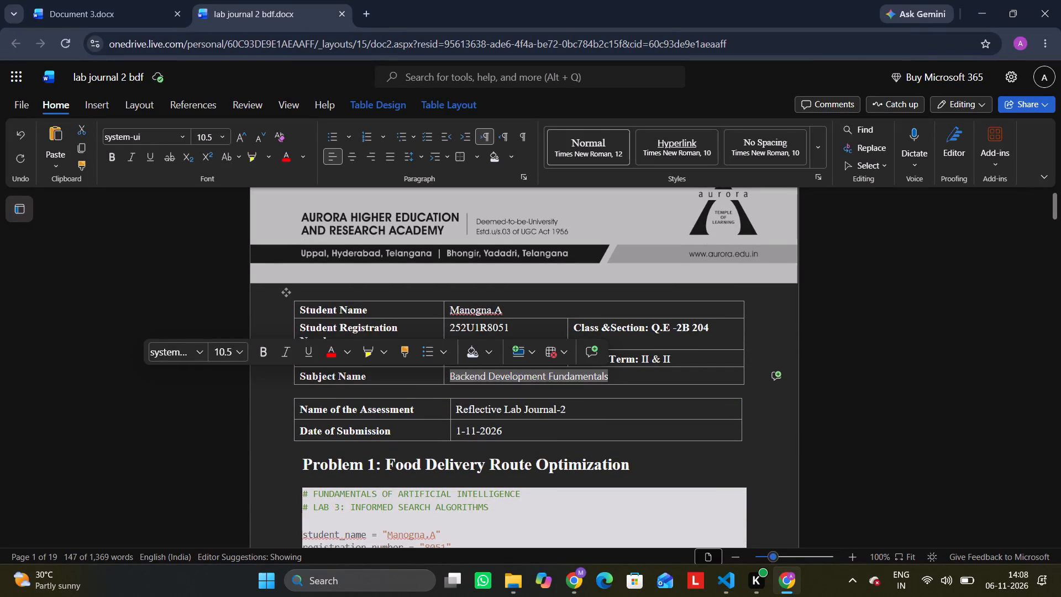
pyautogui.press('BackSpace')
pyautogui.press('f')
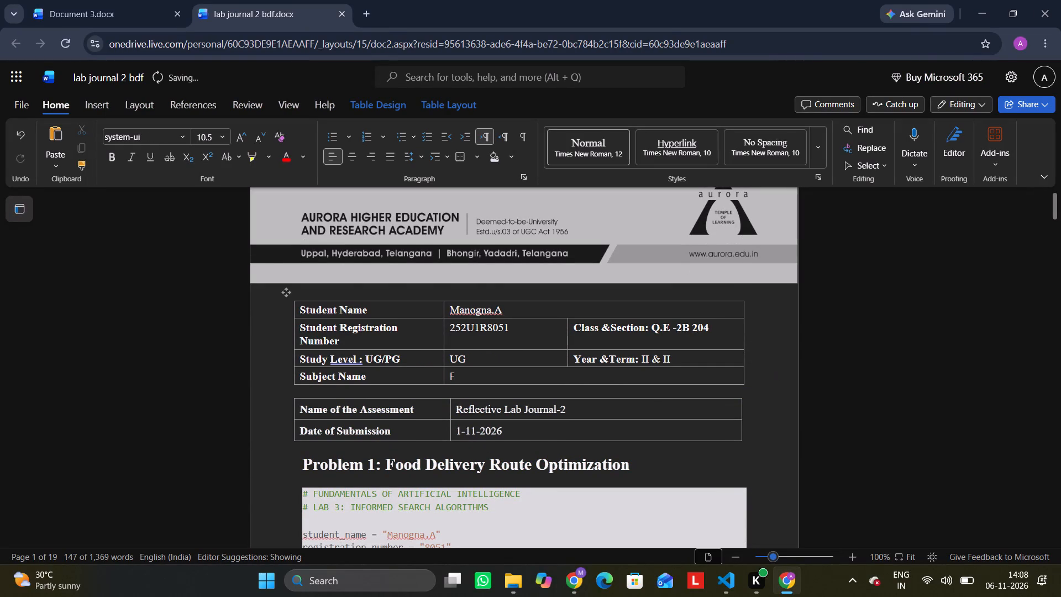
pyautogui.write('UNDA')
pyautogui.press('BackSpace')
pyautogui.press('BackSpace')
pyautogui.press('BackSpace')
pyautogui.press('BackSpace')
pyautogui.press('BackSpace')
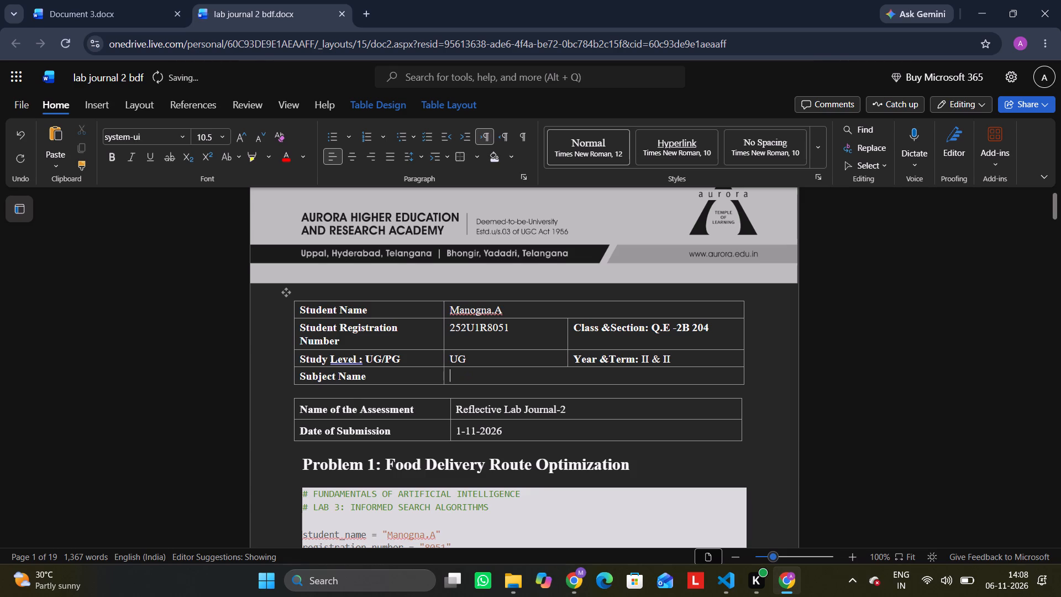
pyautogui.write('fundamentals')
pyautogui.press('space')
pyautogui.write('of atrificial')
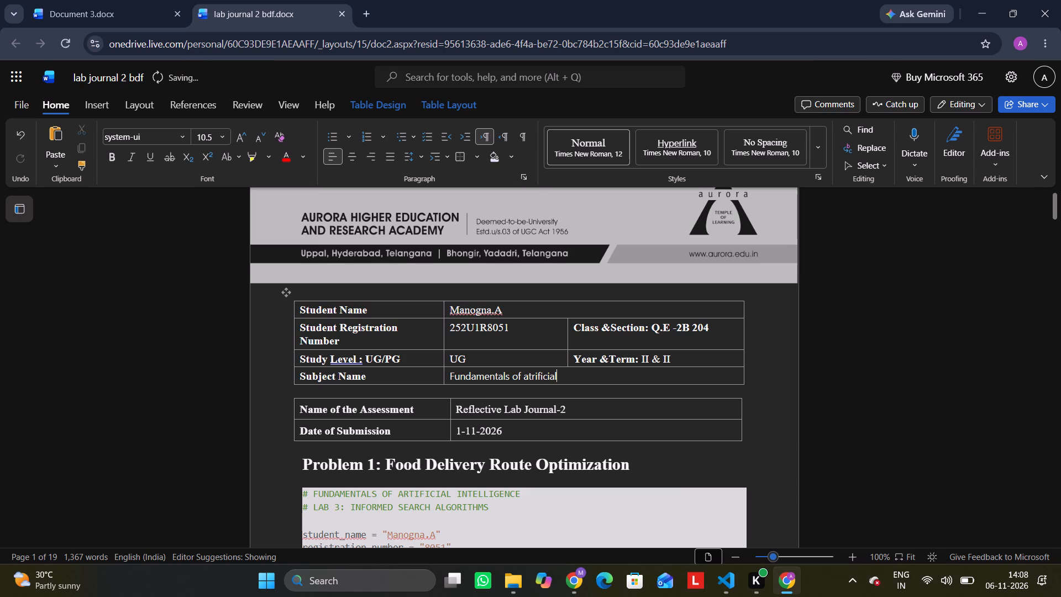
pyautogui.press('space')
pyautogui.write('ini')
pyautogui.press('BackSpace')
pyautogui.write('telligence')
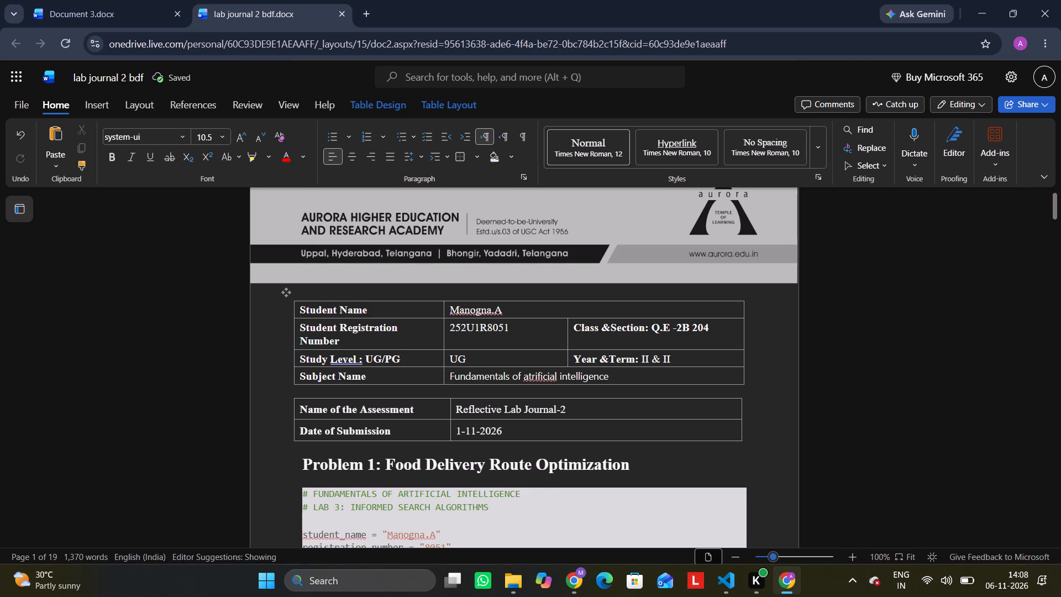
pyautogui.click(536, 376)
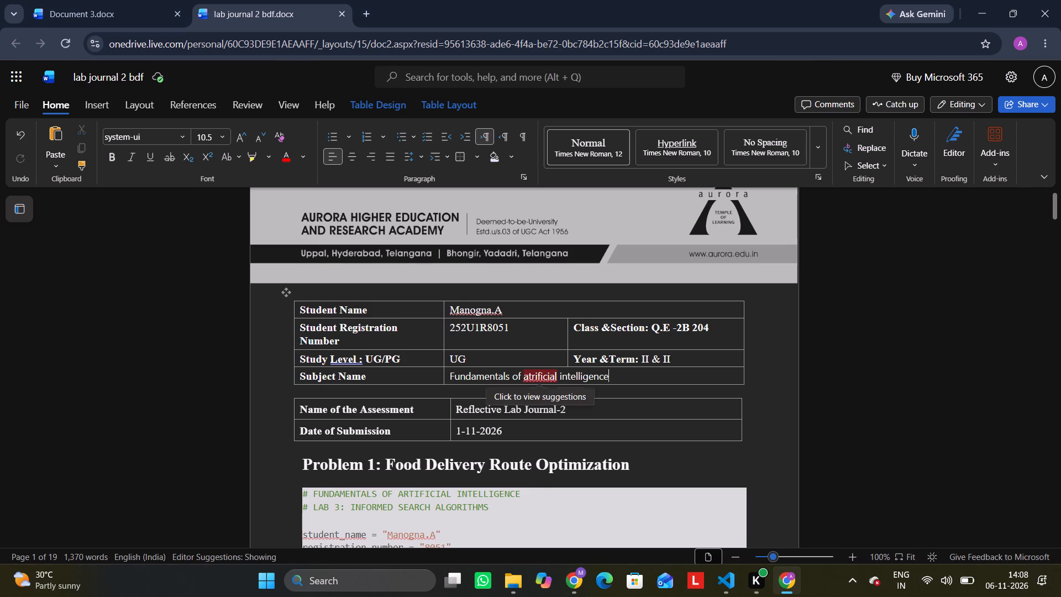
pyautogui.click(479, 418)
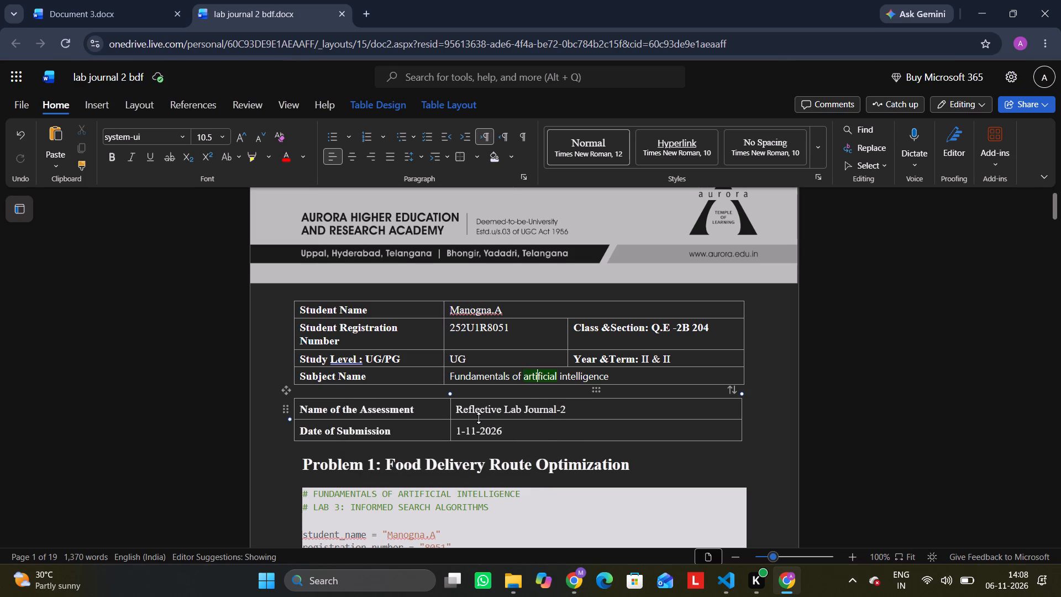
# Change the Name of the Assessment to "Reflective Lab Journal-3".
pyautogui.click(579, 404)
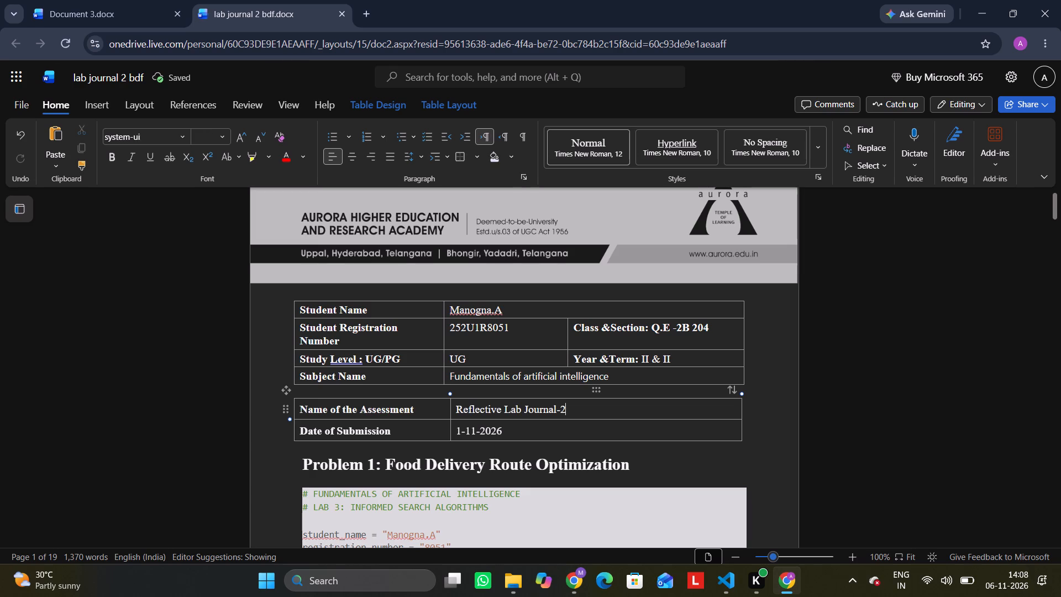
pyautogui.press('BackSpace')
pyautogui.press('3')
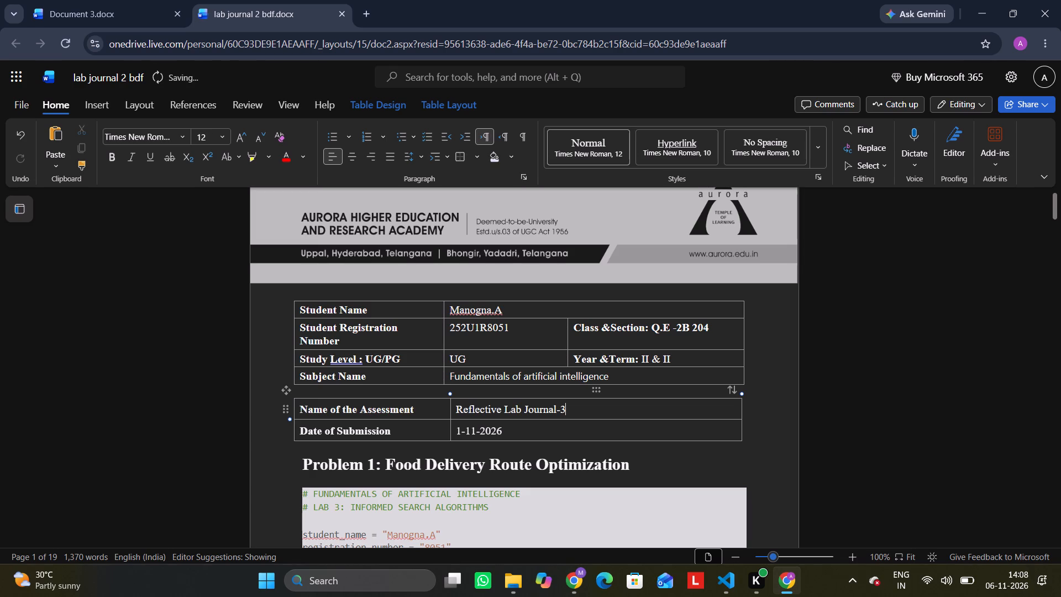
# Change the Date of Submission to 18-11-2026.
pyautogui.click(457, 434)
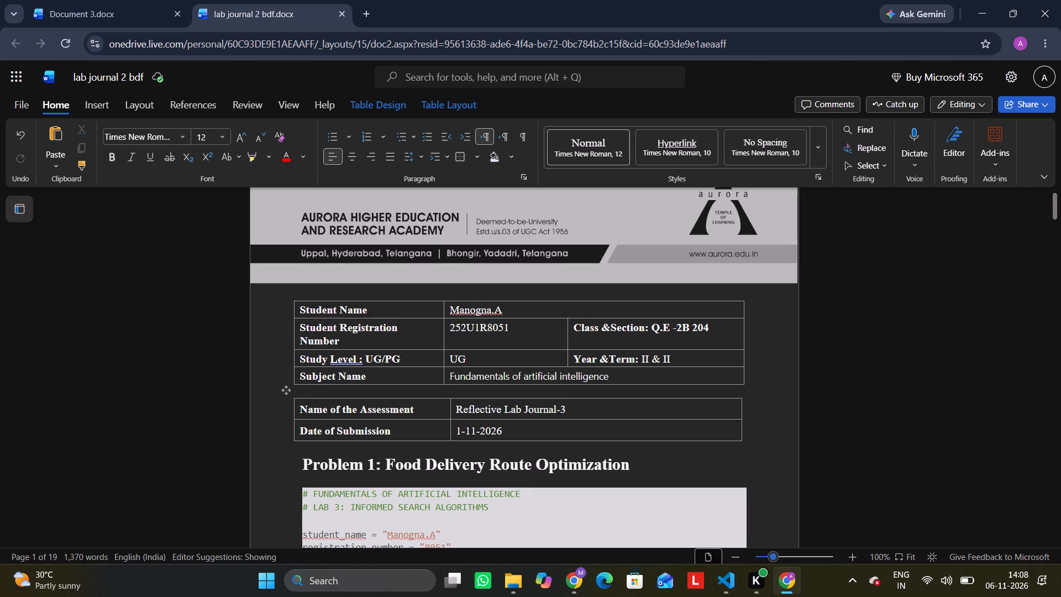
pyautogui.click(457, 434)
pyautogui.press('Right')
pyautogui.press('8')
# Correct the day in the Date of Submission so the date reads 8-11-2026.
pyautogui.press('BackSpace')
pyautogui.press('BackSpace')
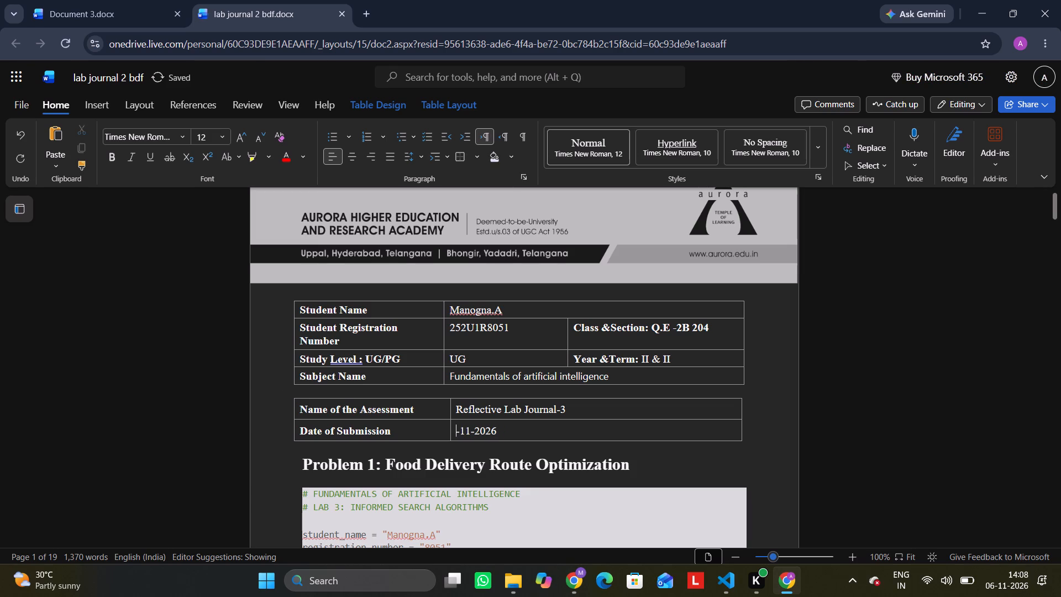
pyautogui.press('8')
# Insert blank lines before the "Problem 2: Comparison of Hill-Climbing Search and Beam Search" heading to push it onto a new page.
pyautogui.scroll(-1, 505, 475)
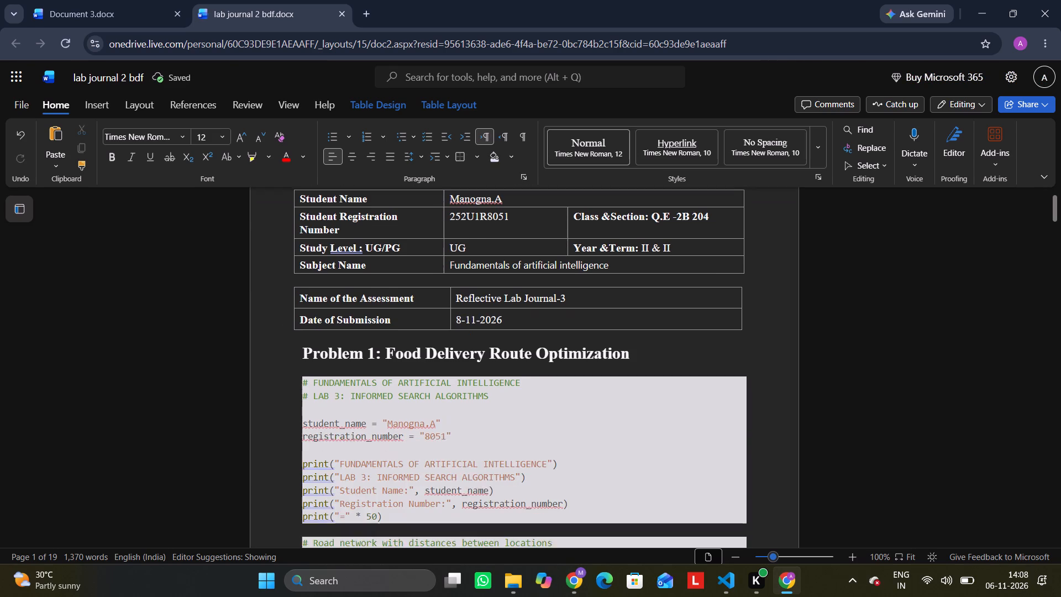
pyautogui.scroll(-12, 505, 475)
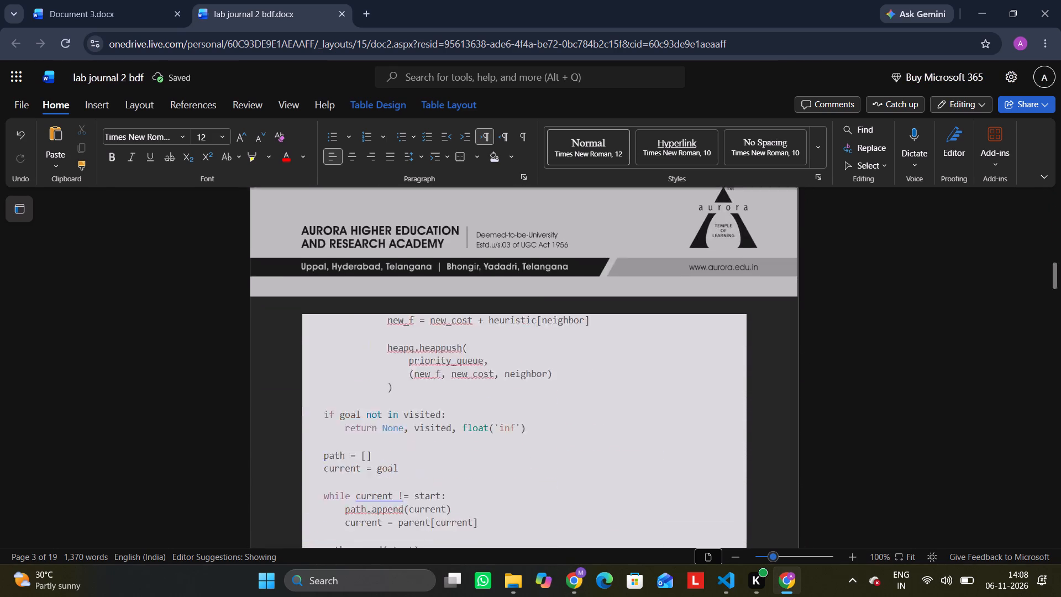
pyautogui.scroll(-8, 505, 475)
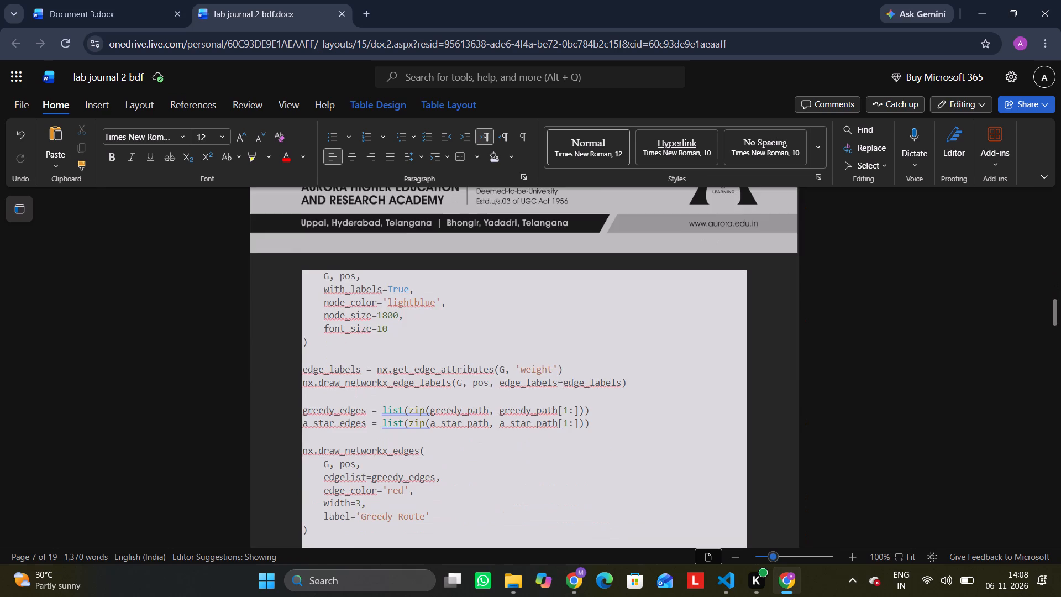
pyautogui.scroll(-10, 505, 475)
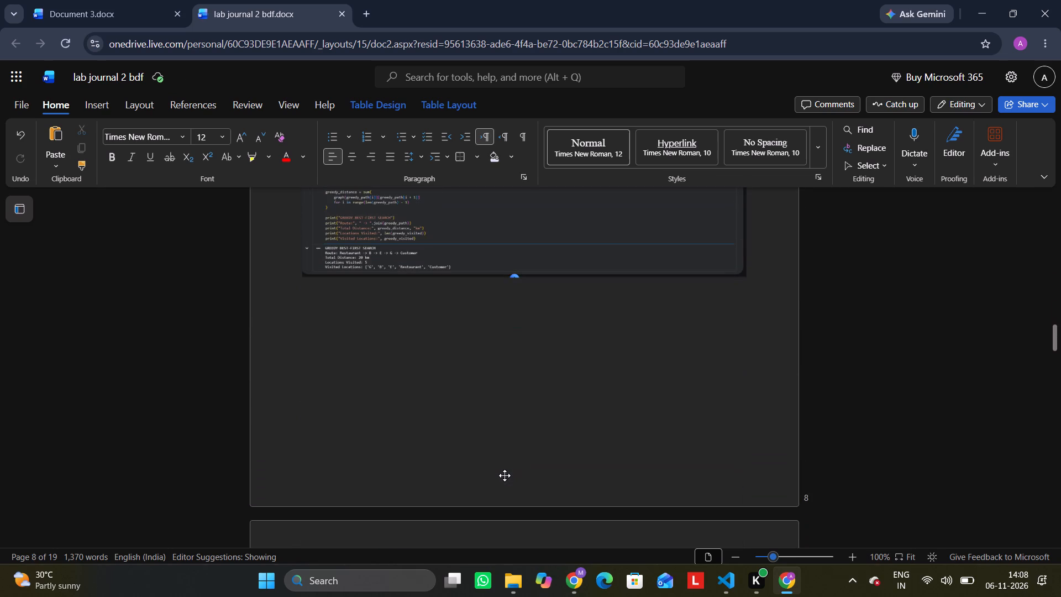
pyautogui.scroll(-10, 505, 475)
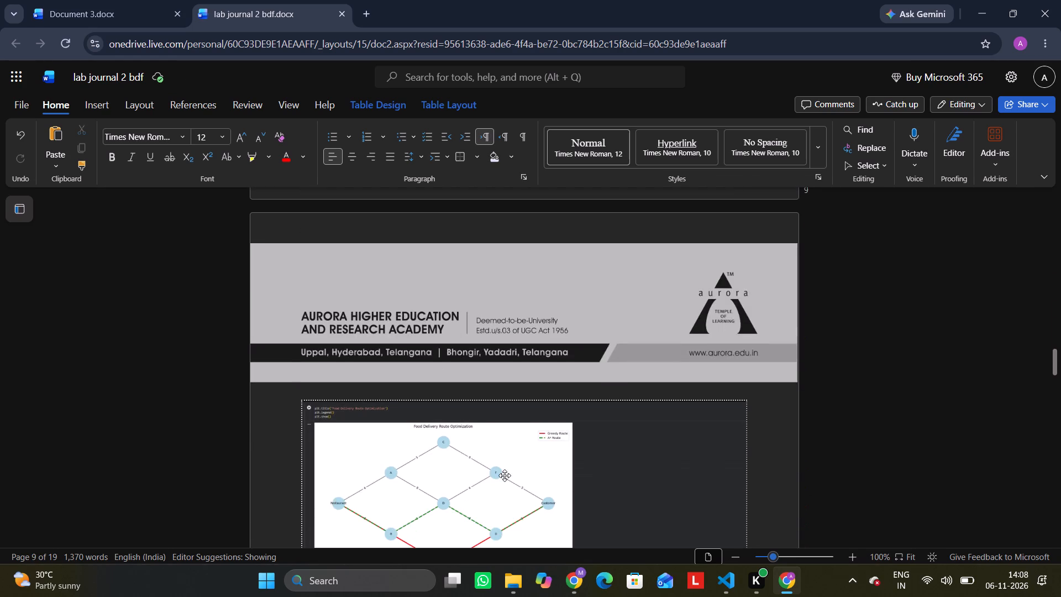
pyautogui.scroll(-6, 505, 475)
pyautogui.scroll(1, 505, 475)
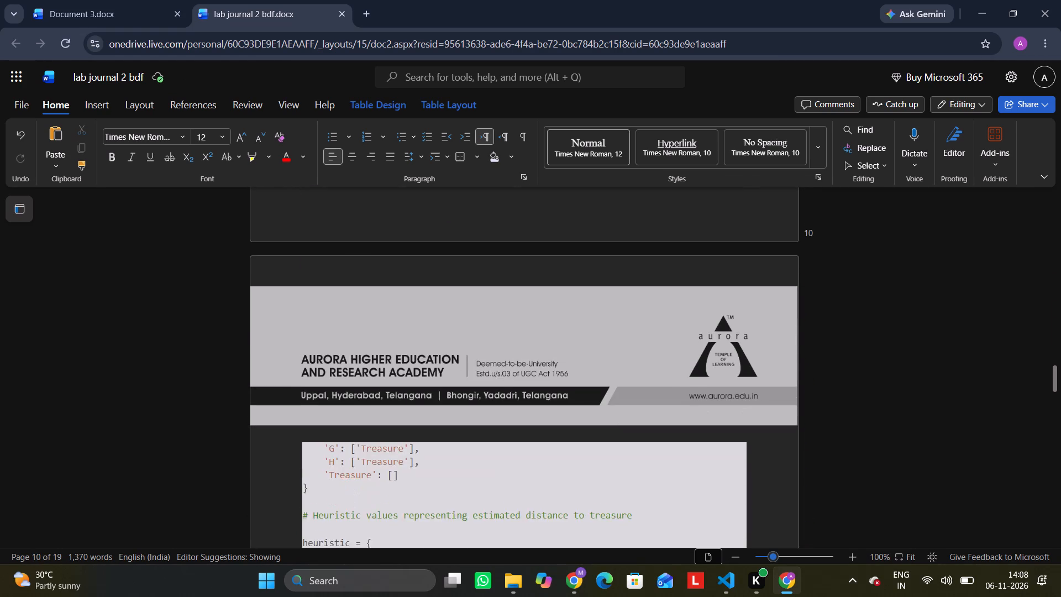
pyautogui.scroll(1, 505, 475)
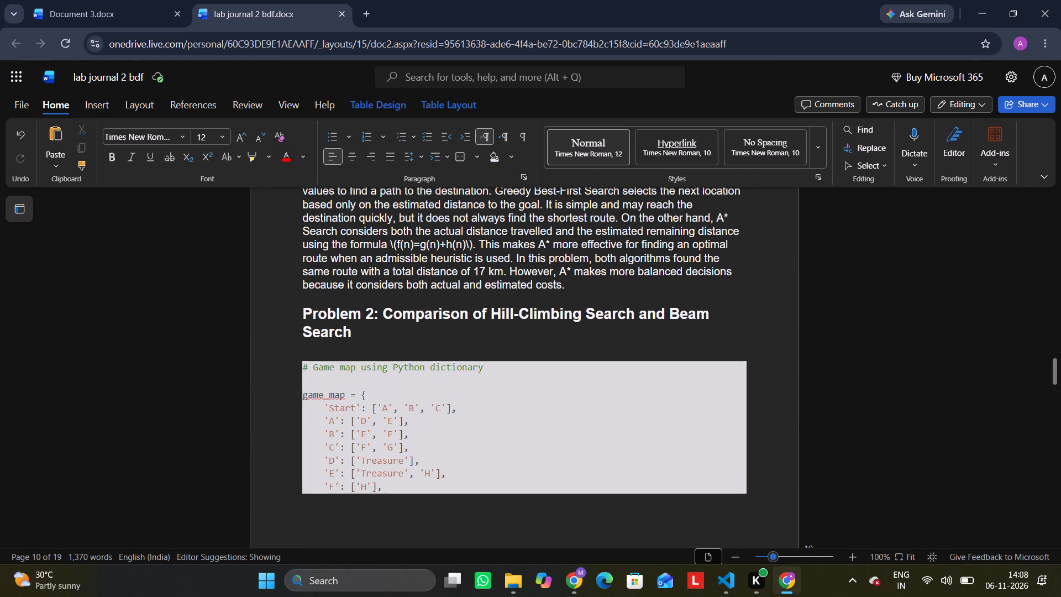
pyautogui.click(581, 298)
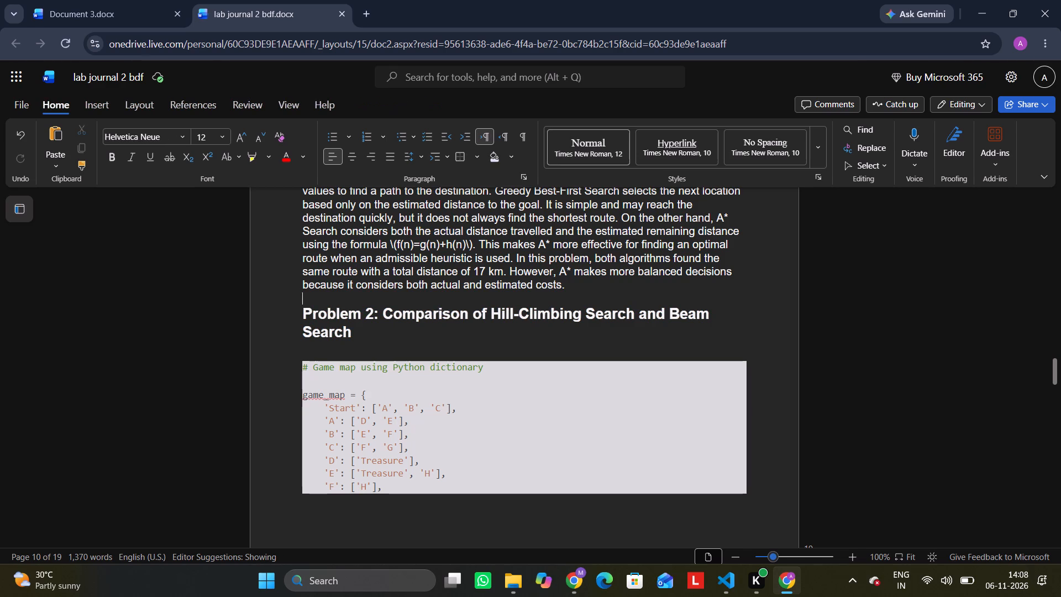
pyautogui.press('Return')
pyautogui.press('Return')
pyautogui.press('Return')
pyautogui.press('Return')
pyautogui.press('Return')
pyautogui.press('Return')
pyautogui.press('Return')
pyautogui.press('Return')
pyautogui.press('Return')
pyautogui.press('Return')
pyautogui.press('Return')
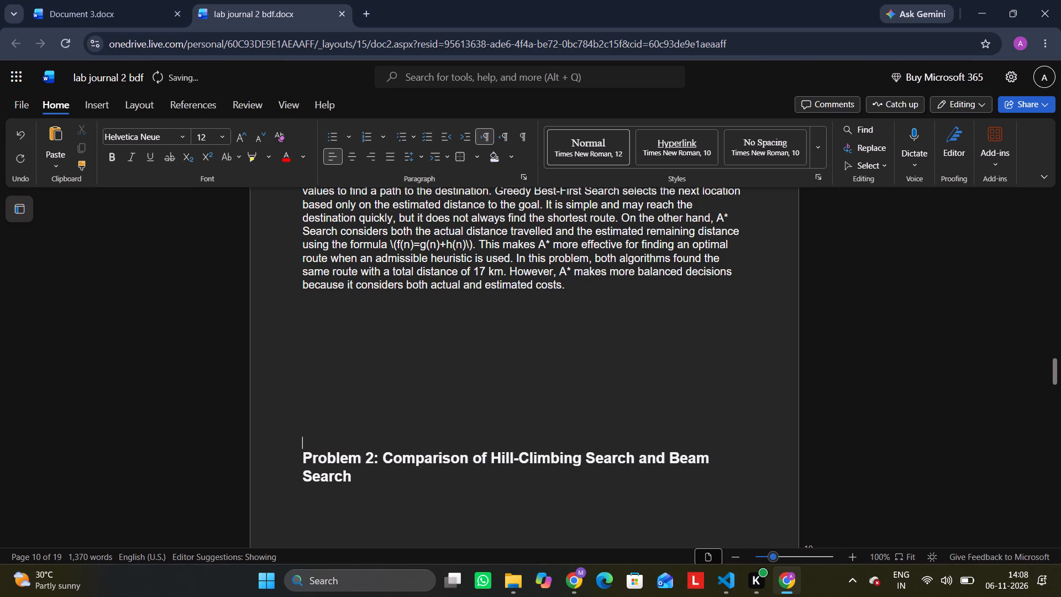
pyautogui.press('Return')
pyautogui.press('Return')
# Rename the document as "lab journal 3 fai".
pyautogui.scroll(-3, 578, 295)
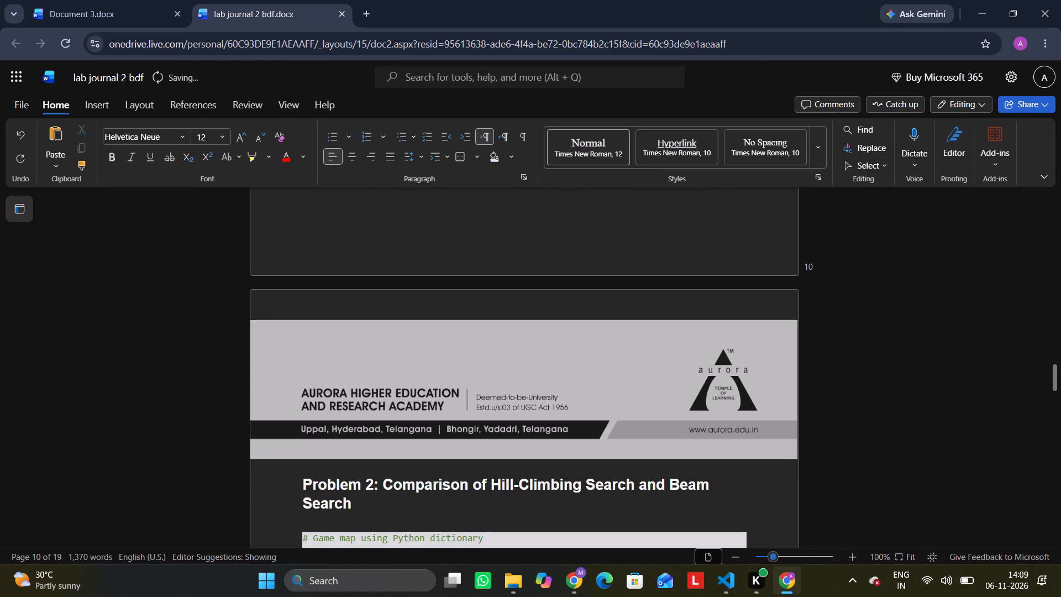
pyautogui.scroll(-15, 538, 465)
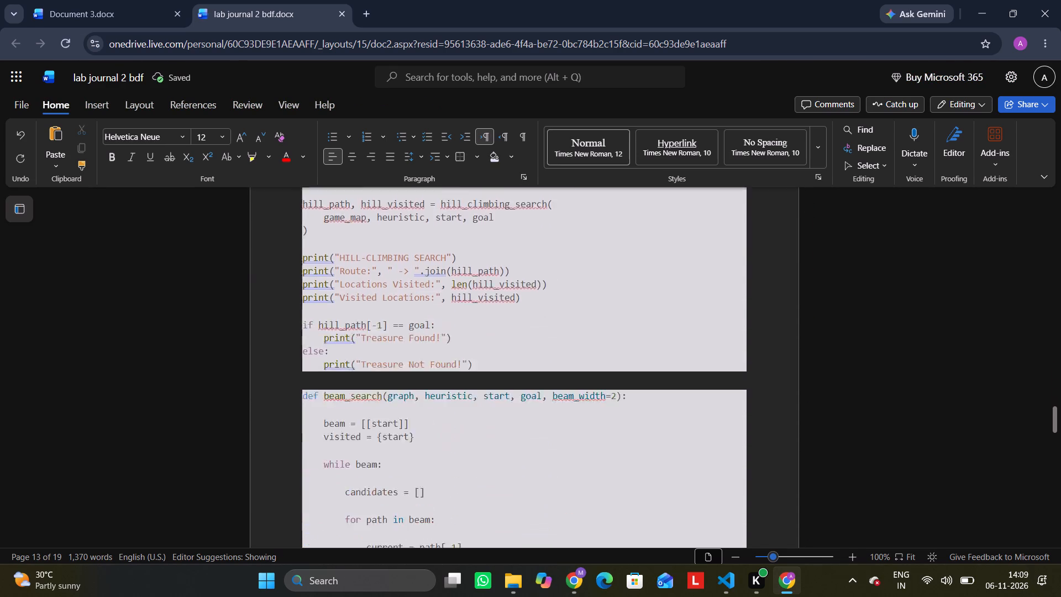
pyautogui.scroll(-15, 538, 465)
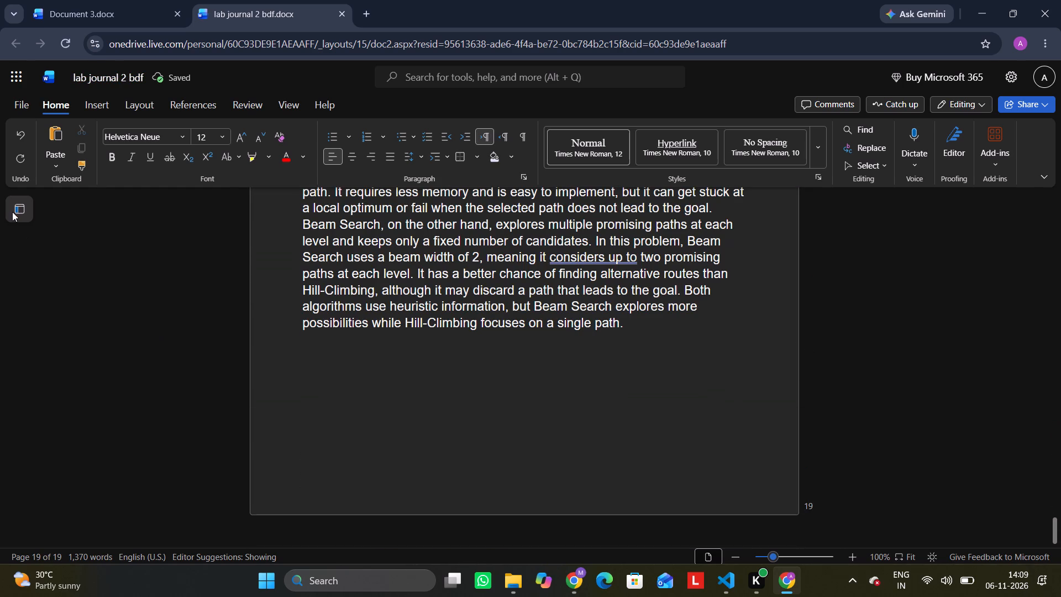
pyautogui.click(23, 110)
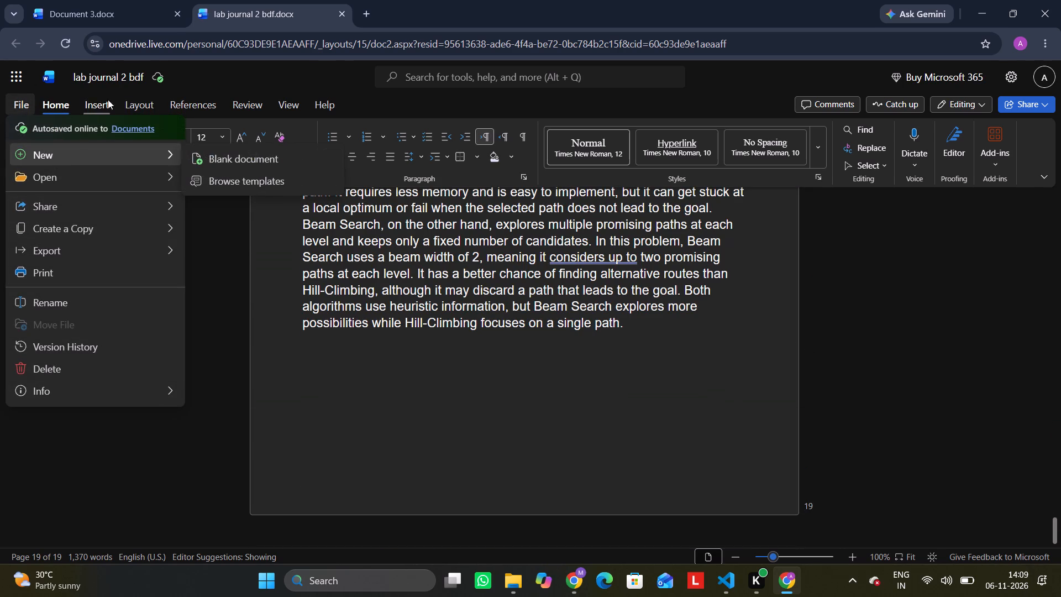
pyautogui.click(112, 80)
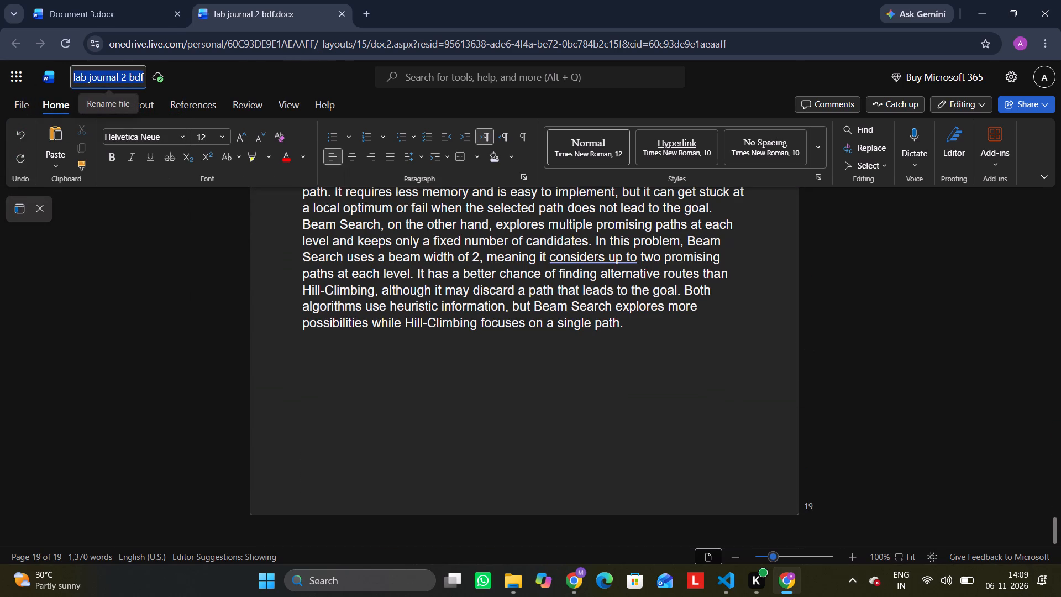
pyautogui.click(125, 80)
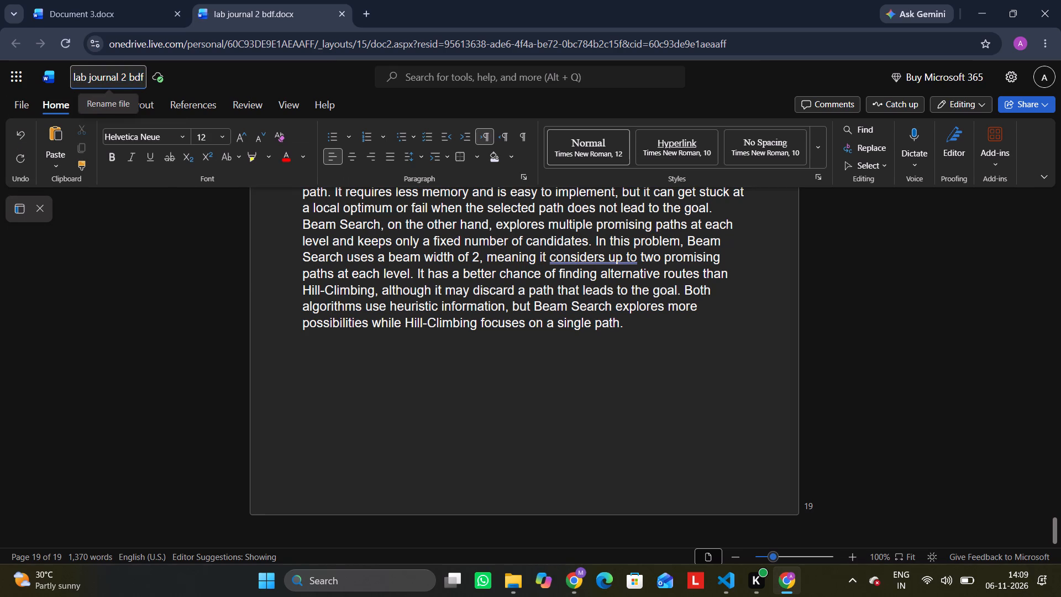
pyautogui.press('BackSpace')
pyautogui.press('3')
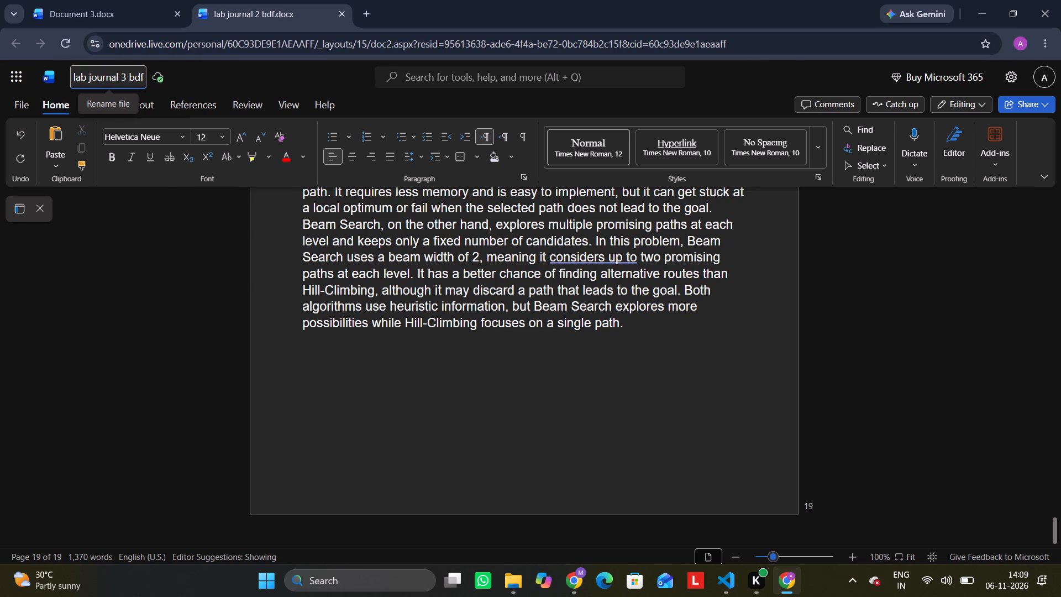
pyautogui.click(141, 78)
pyautogui.press('BackSpace')
pyautogui.press('BackSpace')
pyautogui.press('Right')
pyautogui.write('ai')
# Export the renamed lab journal as a PDF and download it.
pyautogui.click(20, 103)
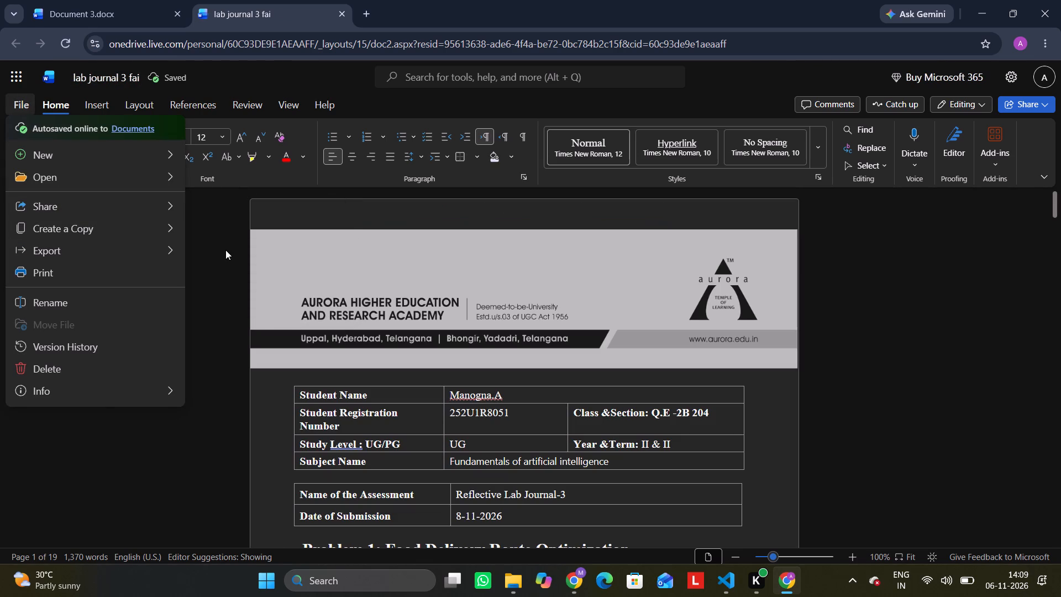
pyautogui.click(206, 252)
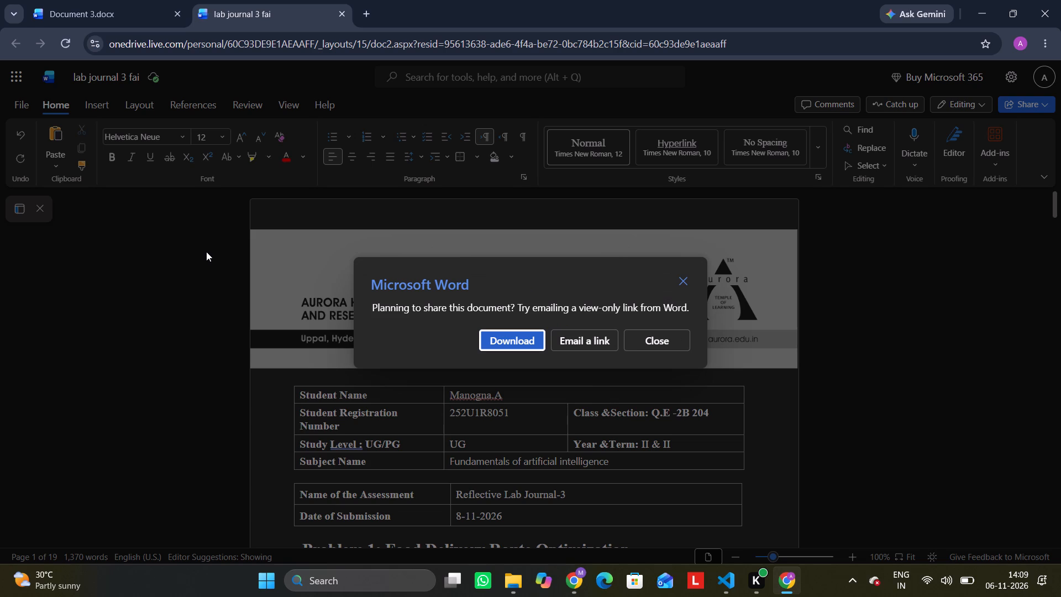
pyautogui.click(496, 349)
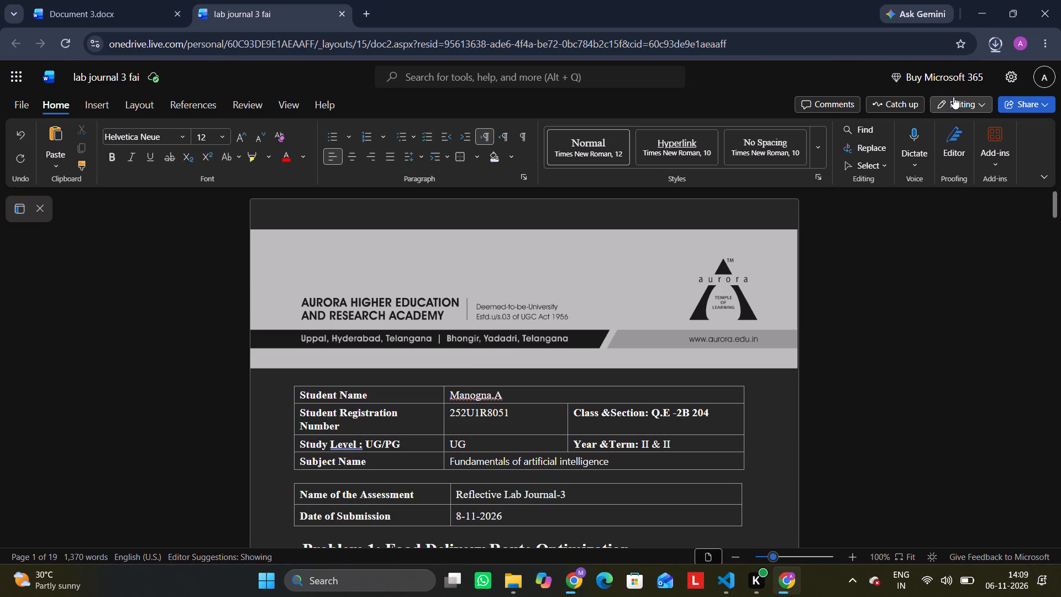
# Open the downloaded "lab journal 3 fai" PDF and check the layout of the cover details and Problem 1 pages.
pyautogui.click(994, 44)
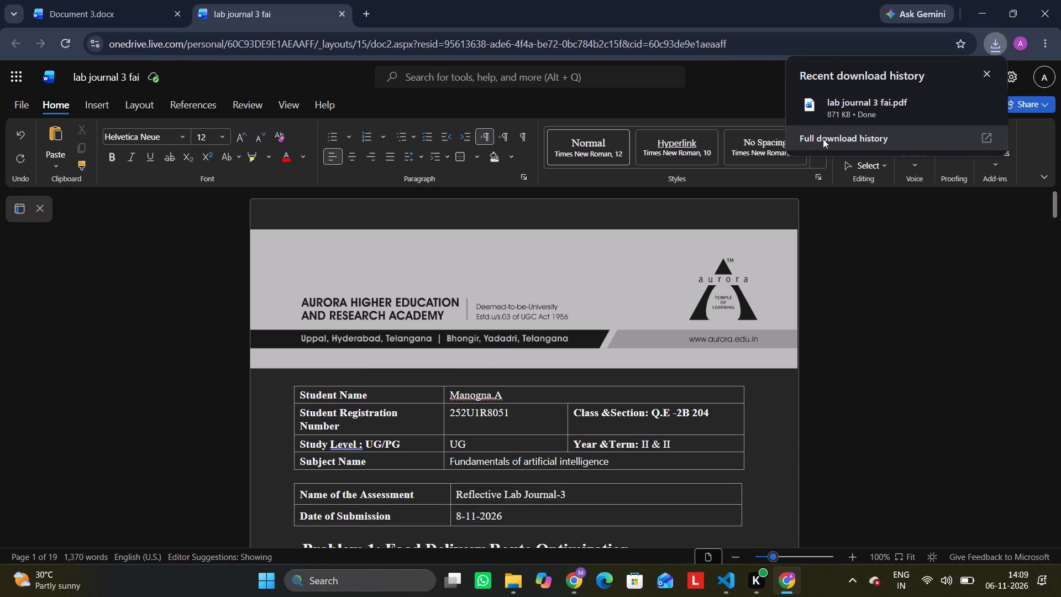
pyautogui.doubleClick(835, 106)
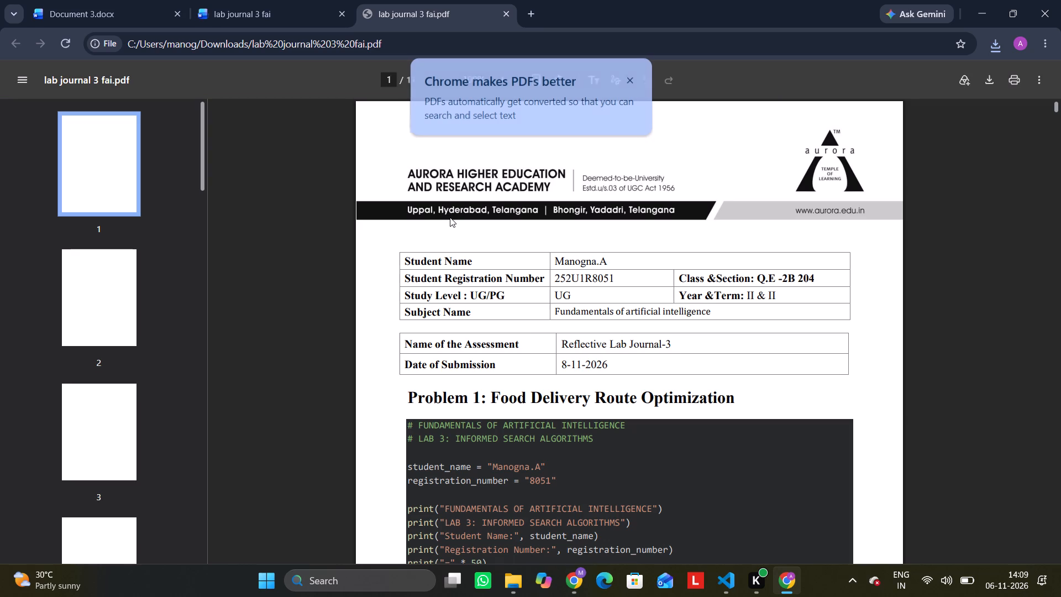
pyautogui.scroll(1, 542, 332)
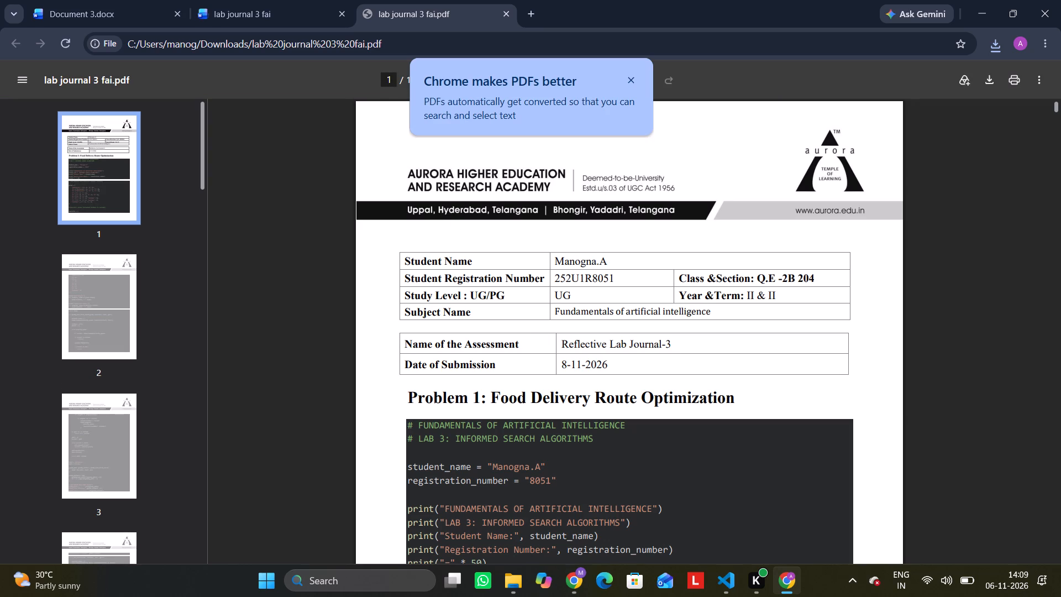
pyautogui.scroll(-6, 589, 434)
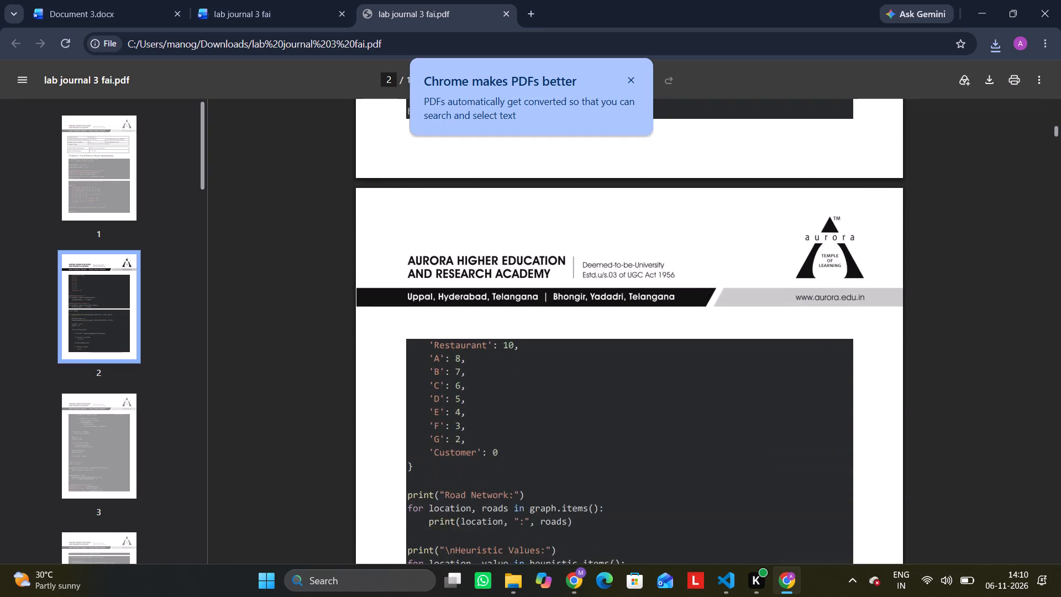
pyautogui.scroll(-9, 589, 434)
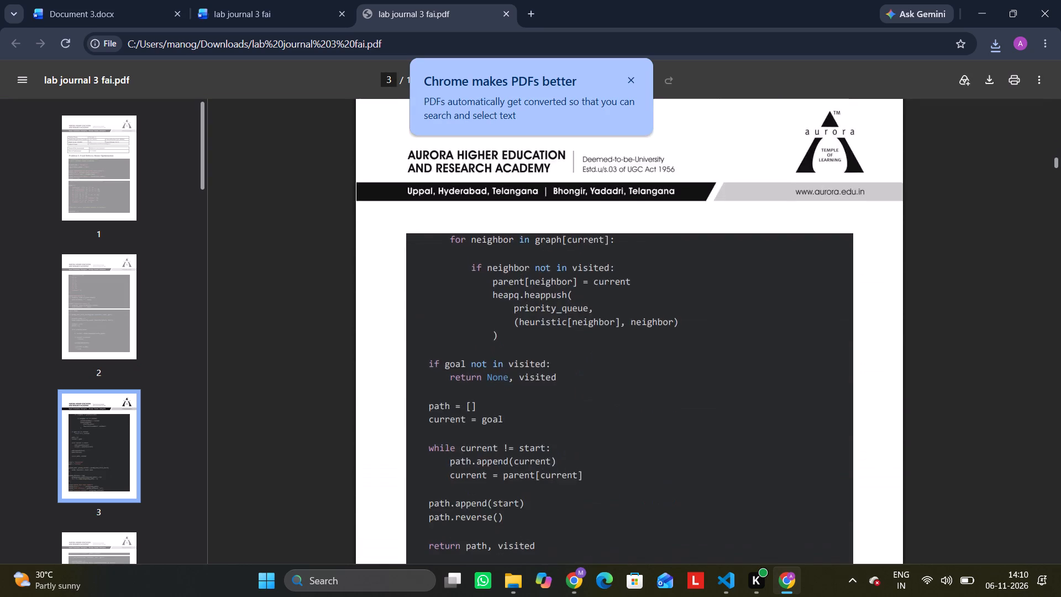
pyautogui.scroll(-16, 589, 434)
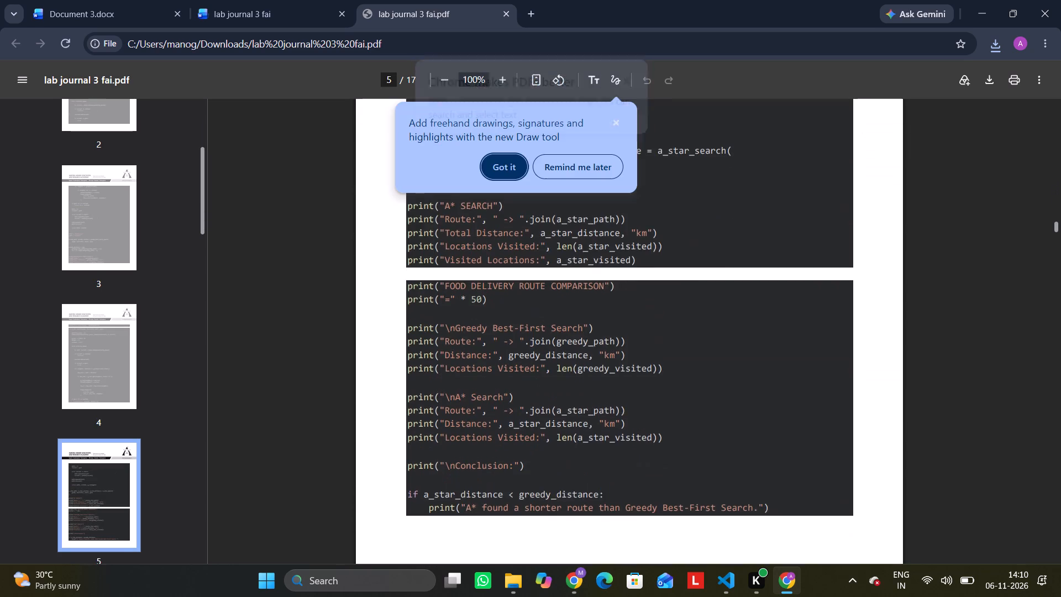
pyautogui.scroll(-5, 589, 434)
pyautogui.click(506, 158)
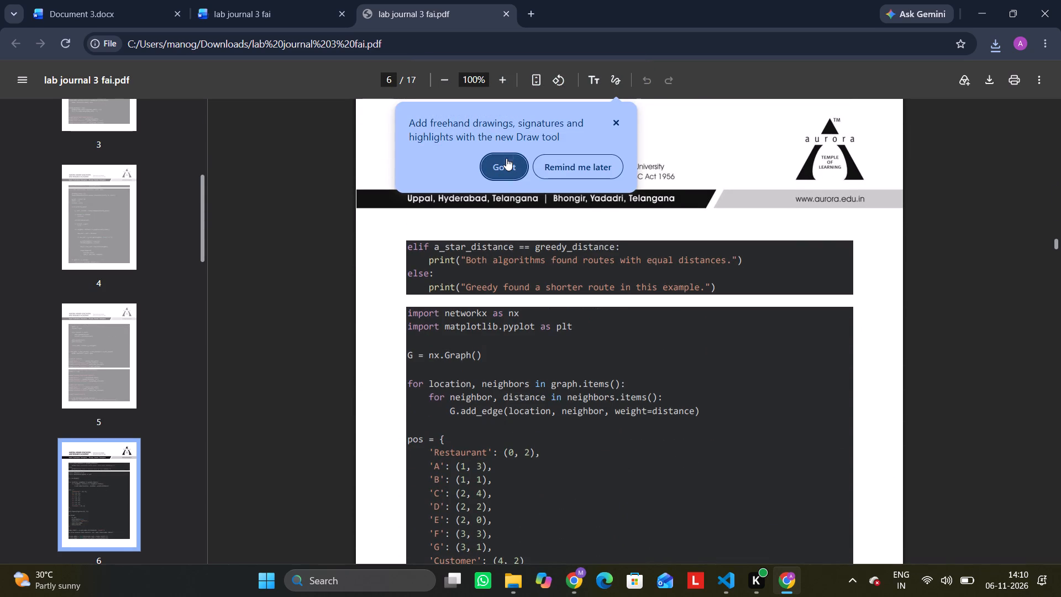
pyautogui.scroll(-6, 551, 293)
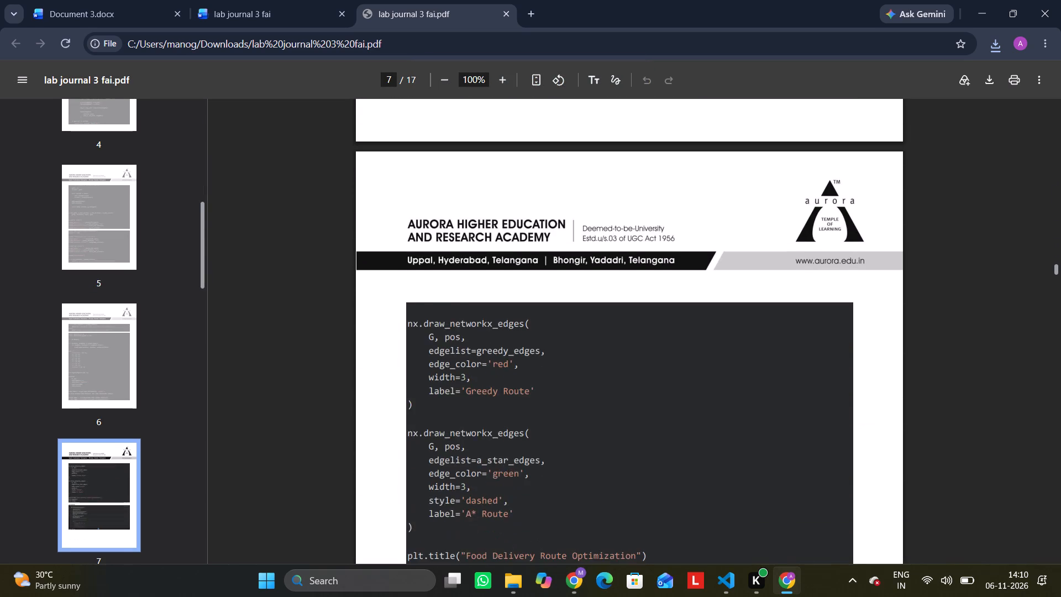
pyautogui.scroll(-5, 551, 293)
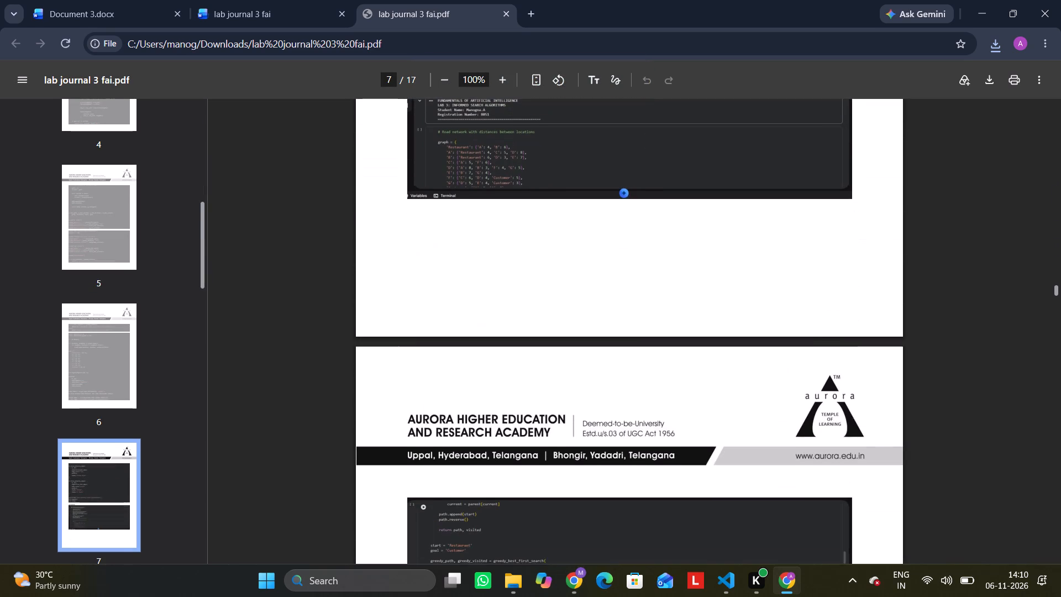
pyautogui.scroll(-10, 551, 293)
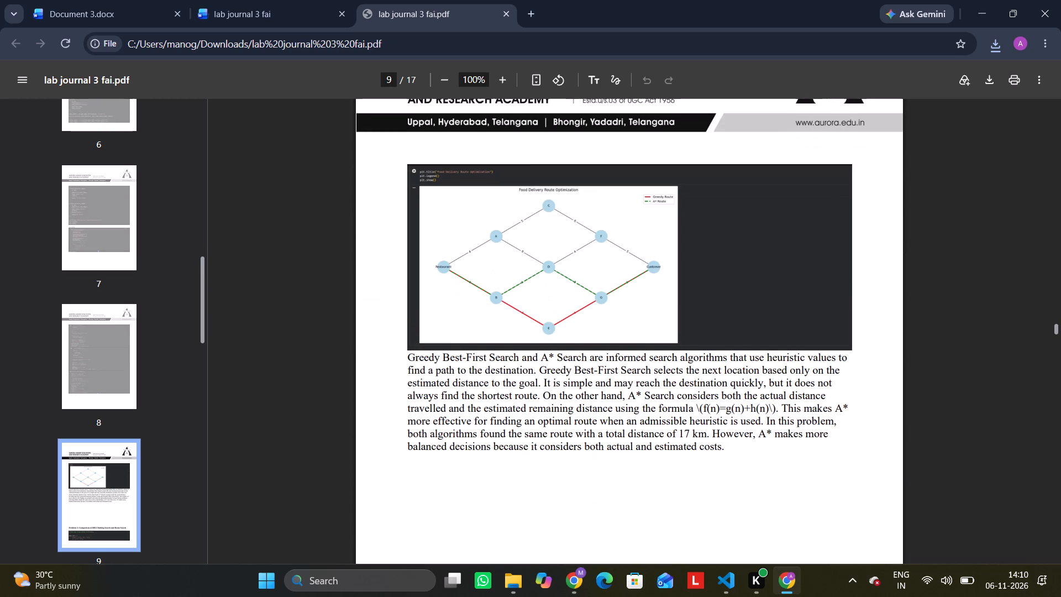
pyautogui.scroll(-4, 551, 293)
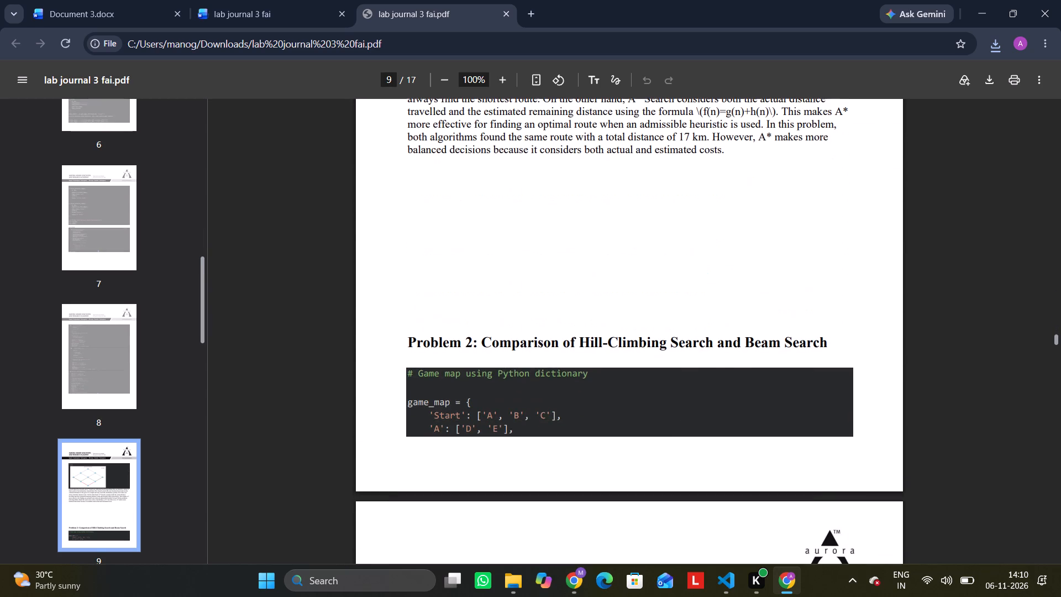
# Check the PDF's Problem 2 pages through to the closing Hill-Climbing and Beam Search explanation.
pyautogui.scroll(-6, 551, 293)
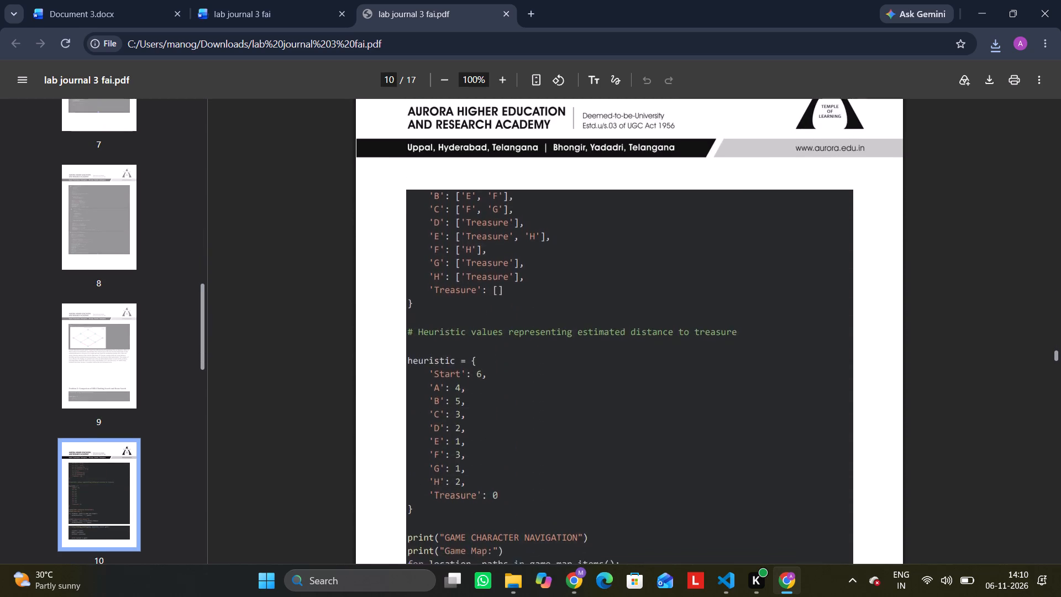
pyautogui.scroll(-9, 551, 293)
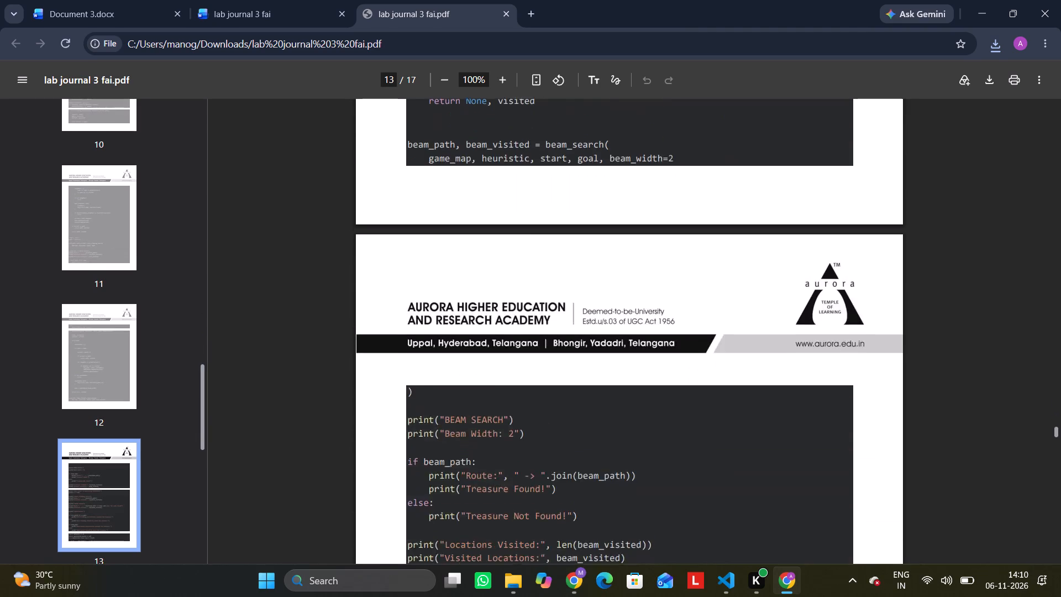
pyautogui.scroll(-7, 551, 293)
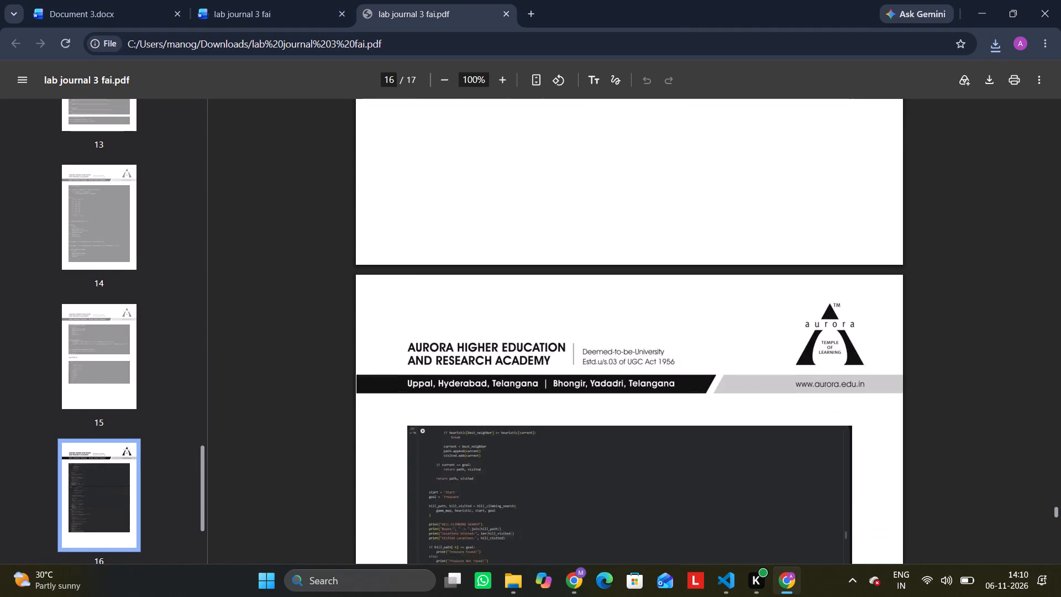
pyautogui.scroll(-5, 551, 293)
pyautogui.scroll(1, 551, 293)
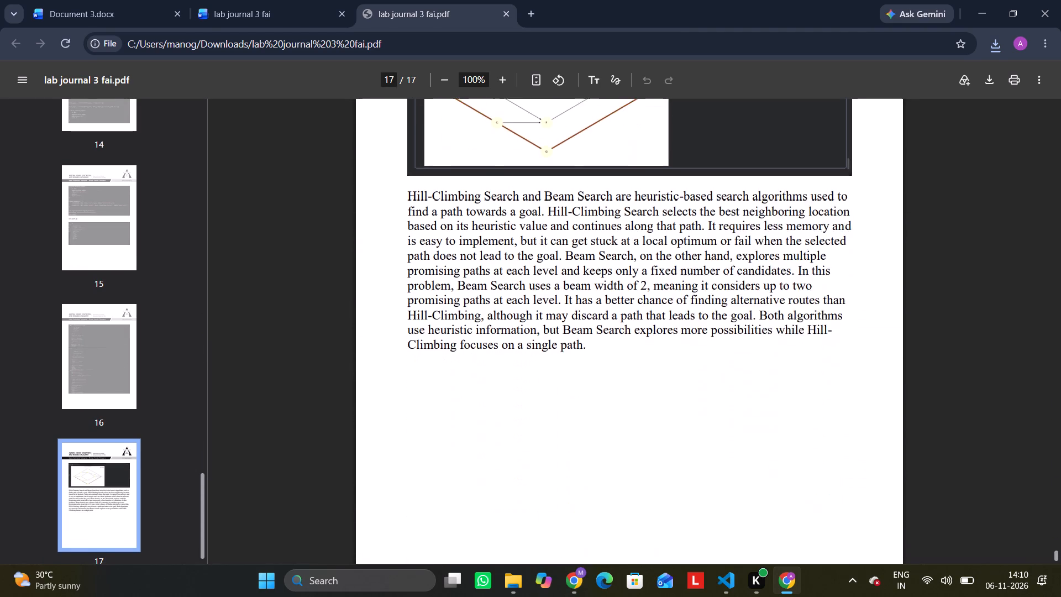
pyautogui.scroll(1, 551, 293)
pyautogui.scroll(-1, 551, 293)
pyautogui.scroll(1, 551, 293)
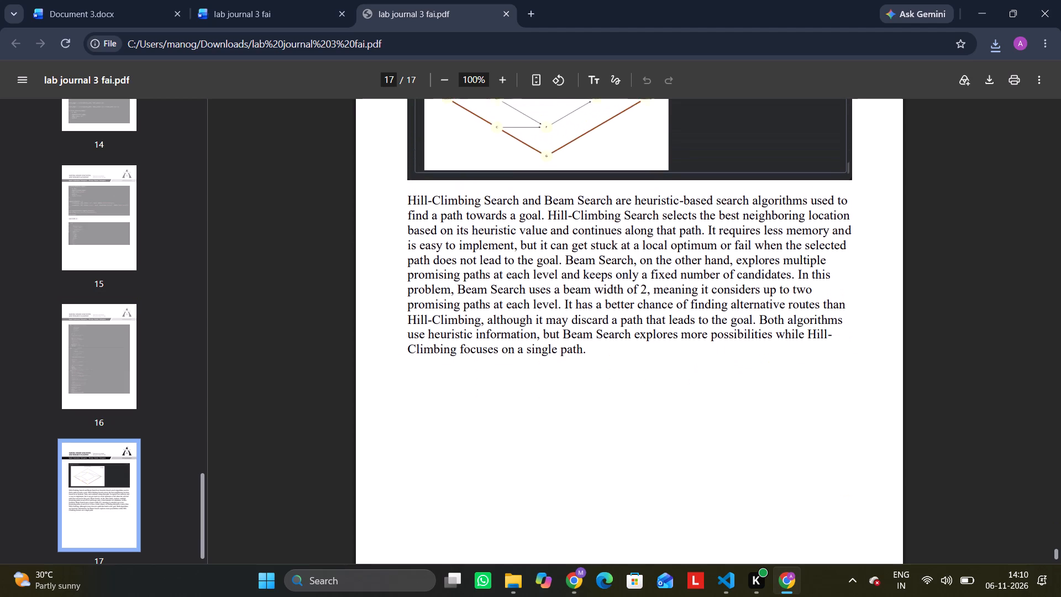
pyautogui.scroll(1, 551, 293)
# Return to the Word document and format the "OUTPUT:" label after the Problem 1 code as bold, size 16.
pyautogui.click(517, 163)
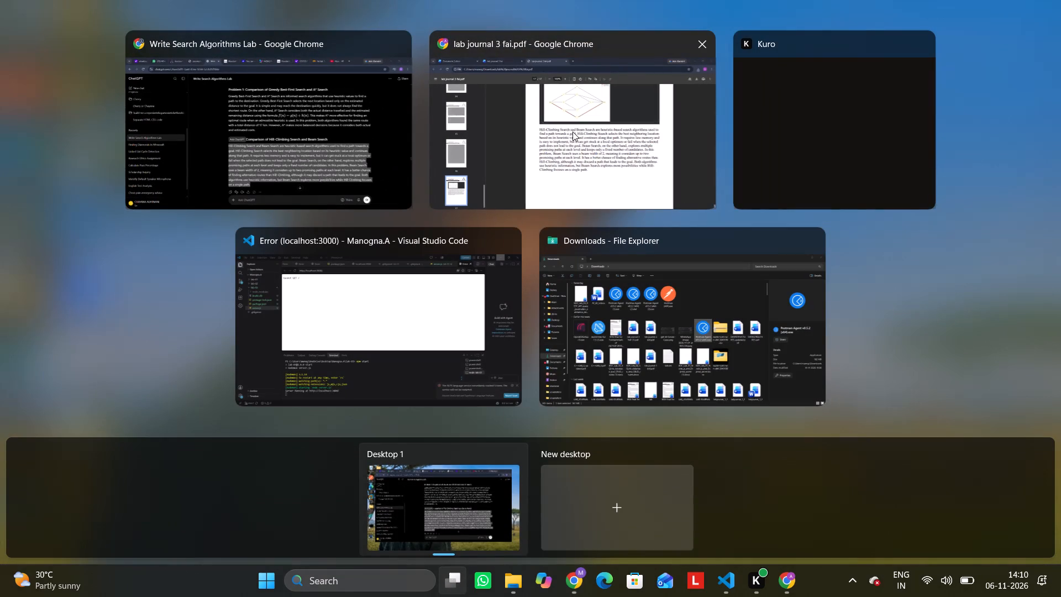
pyautogui.click(572, 133)
pyautogui.click(285, 4)
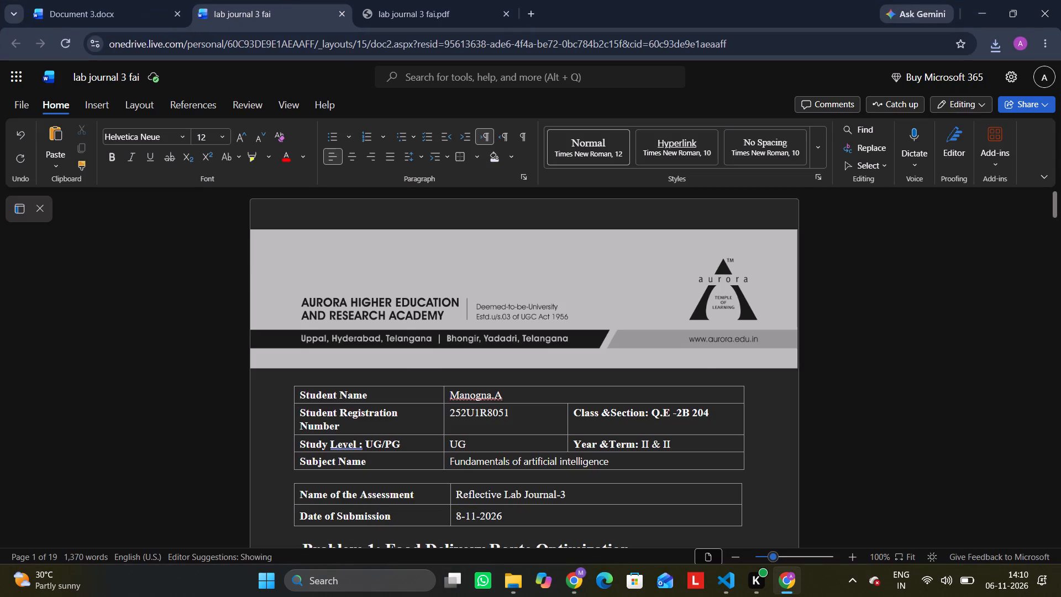
pyautogui.scroll(-3, 524, 219)
pyautogui.scroll(-6, 517, 349)
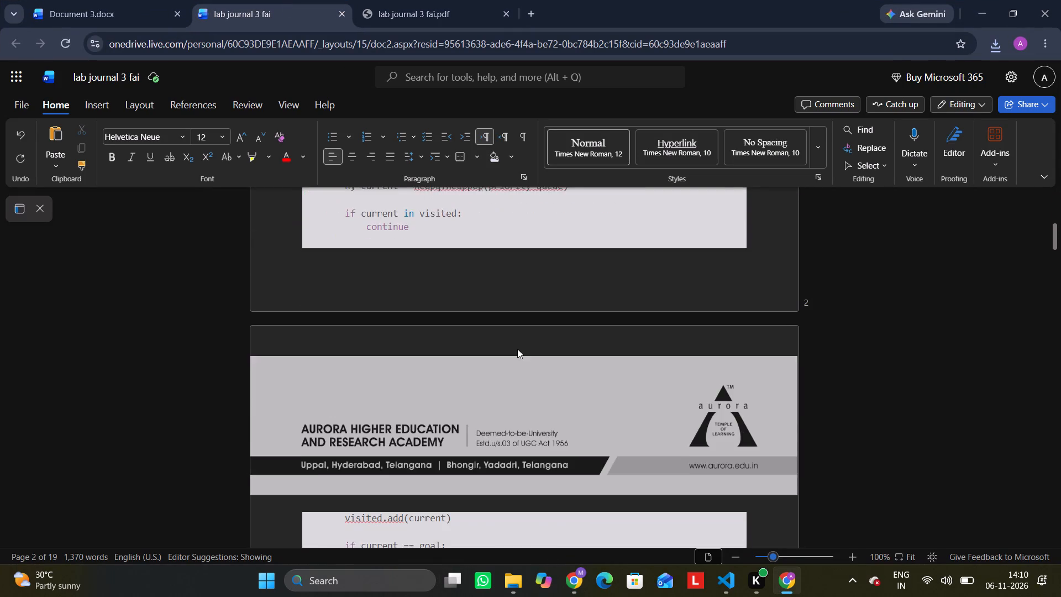
pyautogui.scroll(-9, 517, 349)
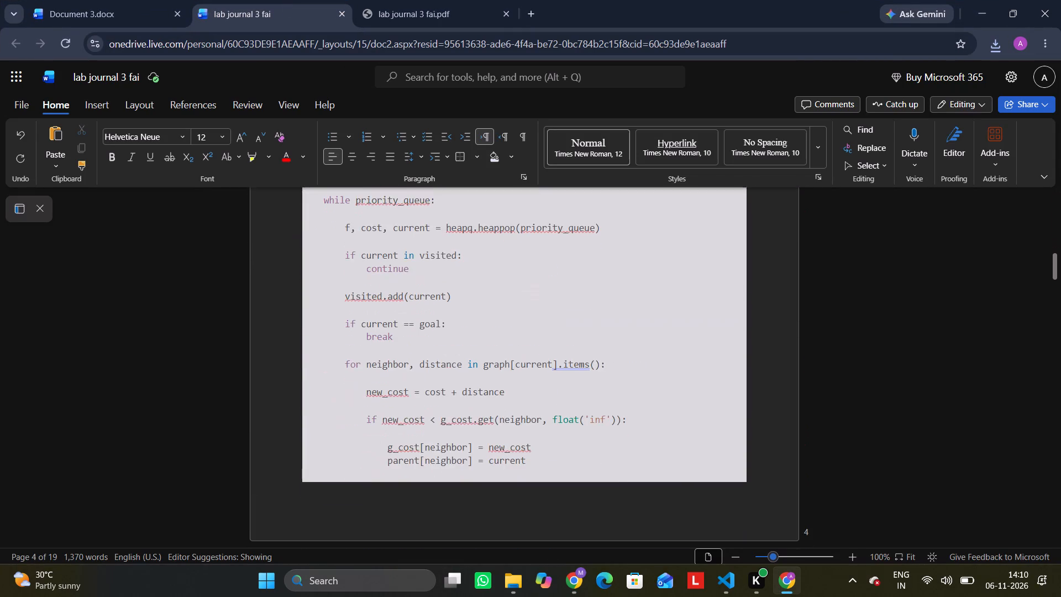
pyautogui.scroll(-8, 517, 349)
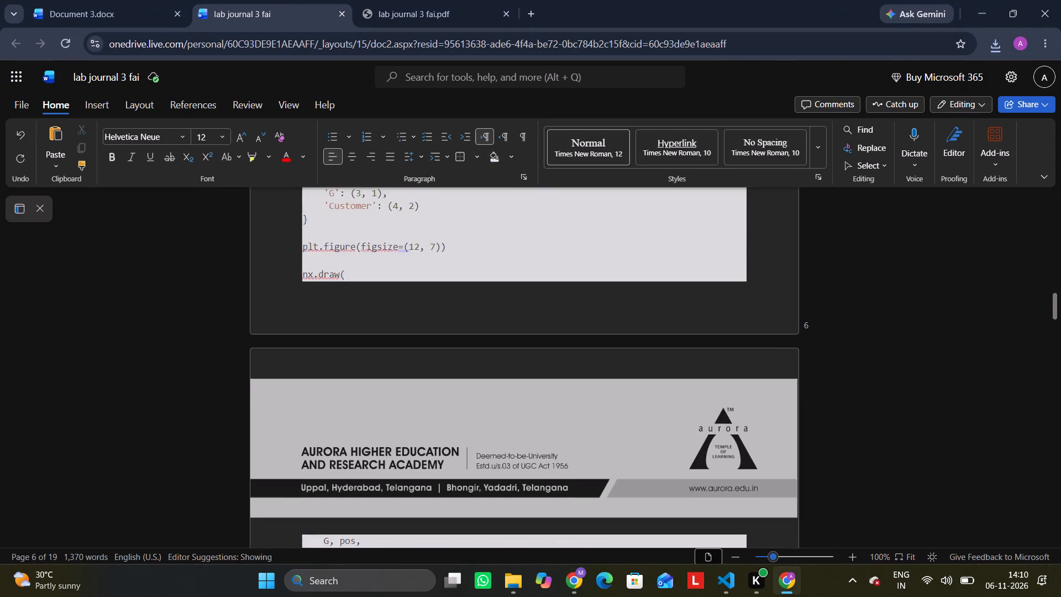
pyautogui.scroll(-9, 517, 349)
pyautogui.scroll(1, 517, 349)
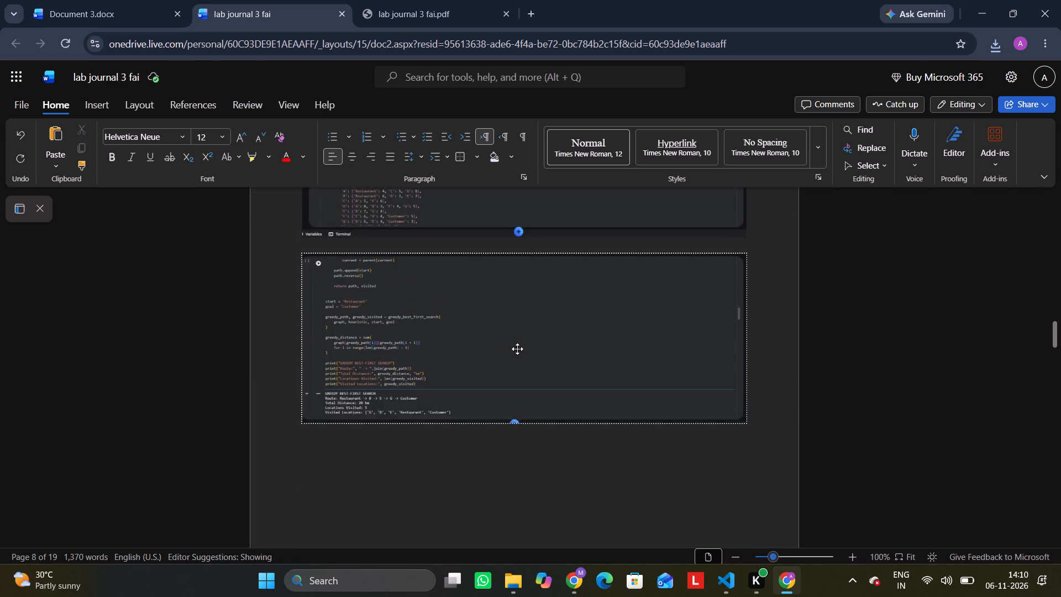
pyautogui.scroll(2, 517, 349)
pyautogui.scroll(2, 417, 352)
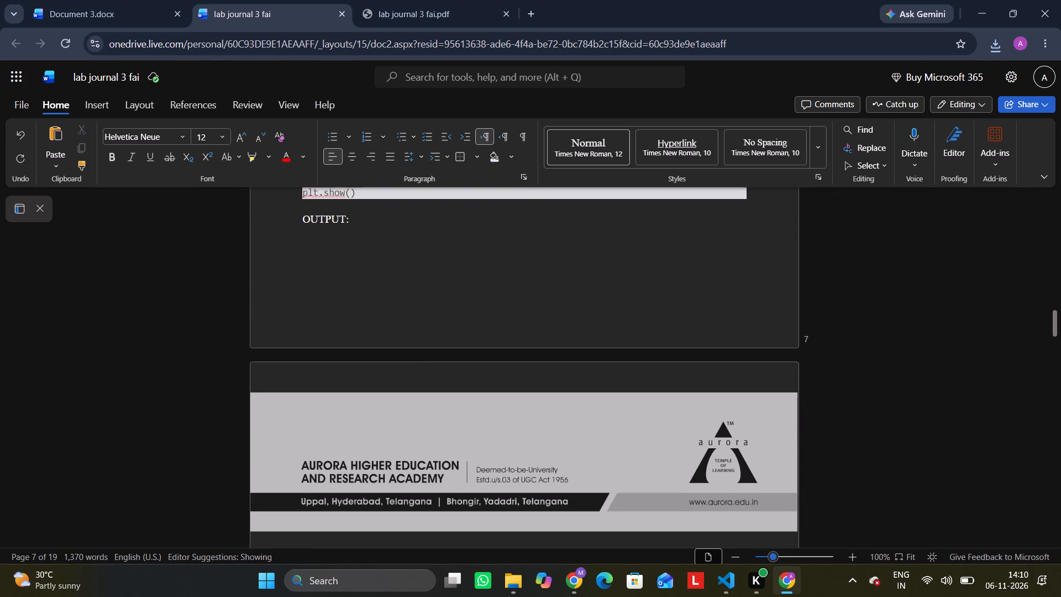
pyautogui.moveTo(297, 218); pyautogui.dragTo(365, 223)
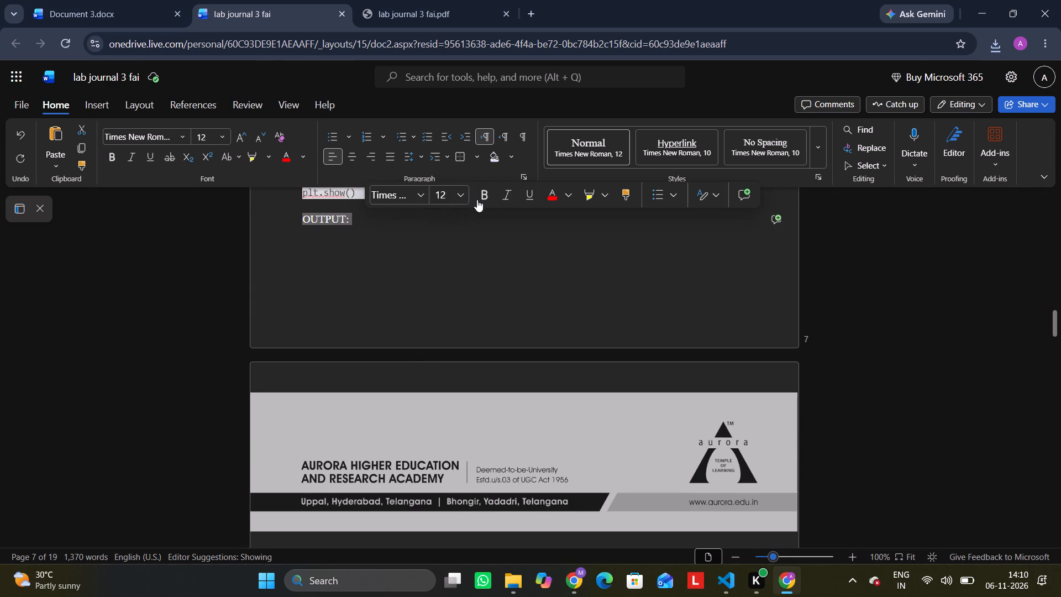
pyautogui.click(486, 200)
pyautogui.click(460, 193)
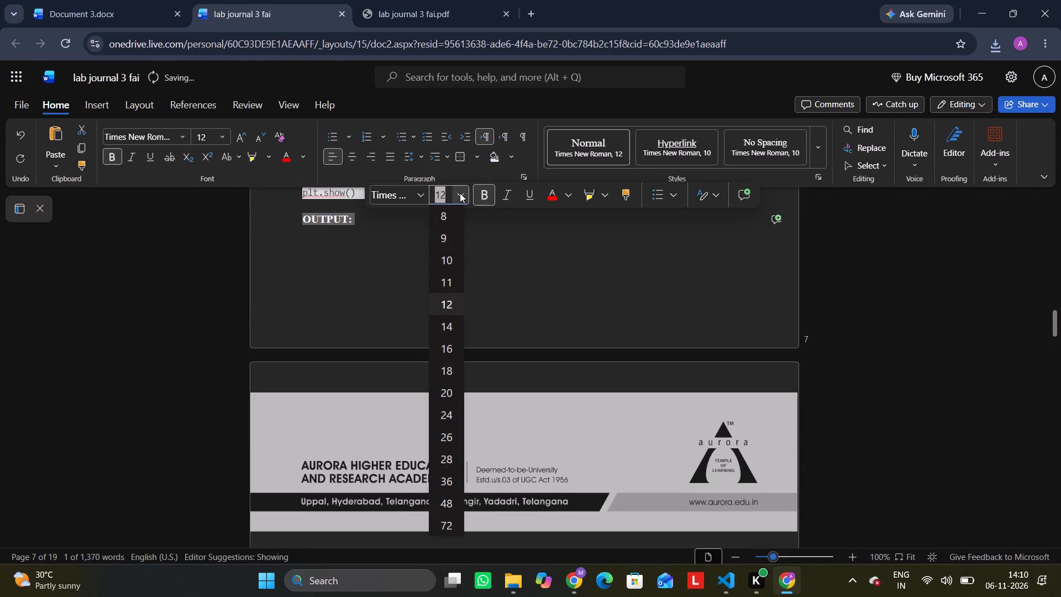
pyautogui.click(450, 349)
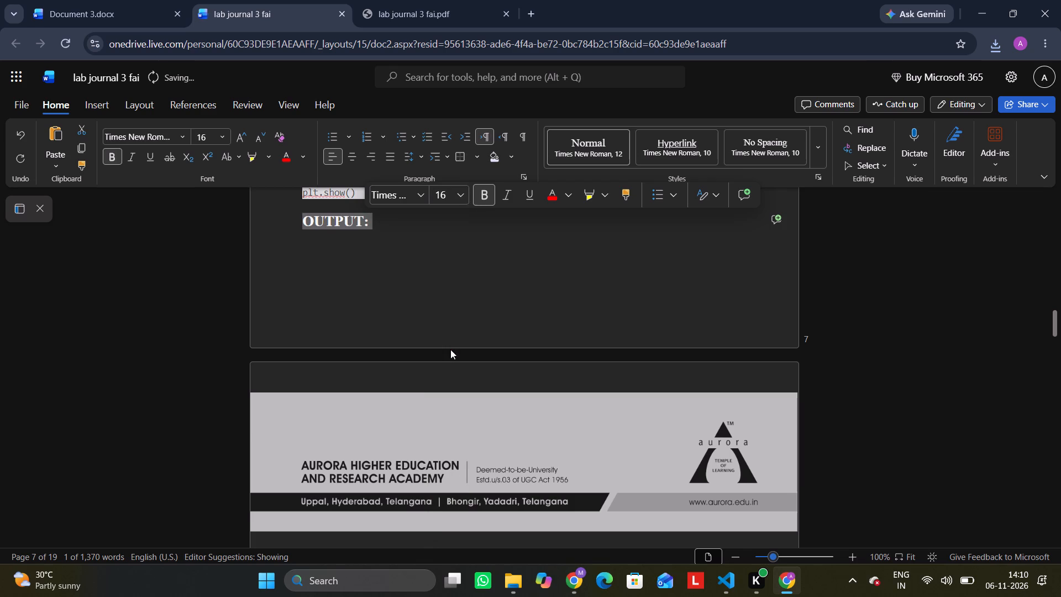
pyautogui.click(421, 281)
# Insert blank lines between the A* Search output screenshot and the Food Delivery Route Comparison screenshot.
pyautogui.scroll(-4, 421, 281)
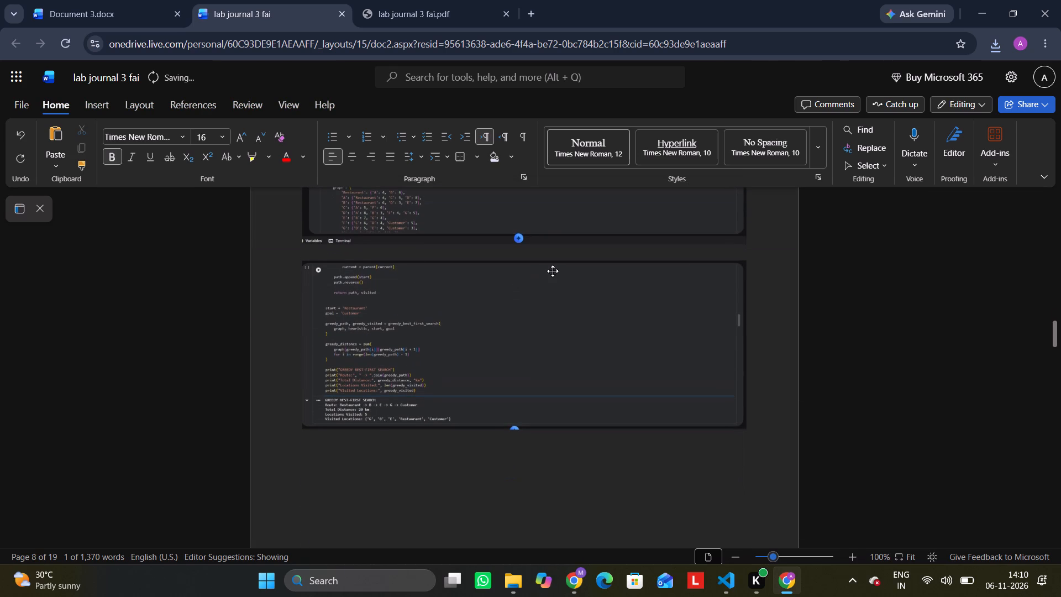
pyautogui.scroll(-2, 505, 334)
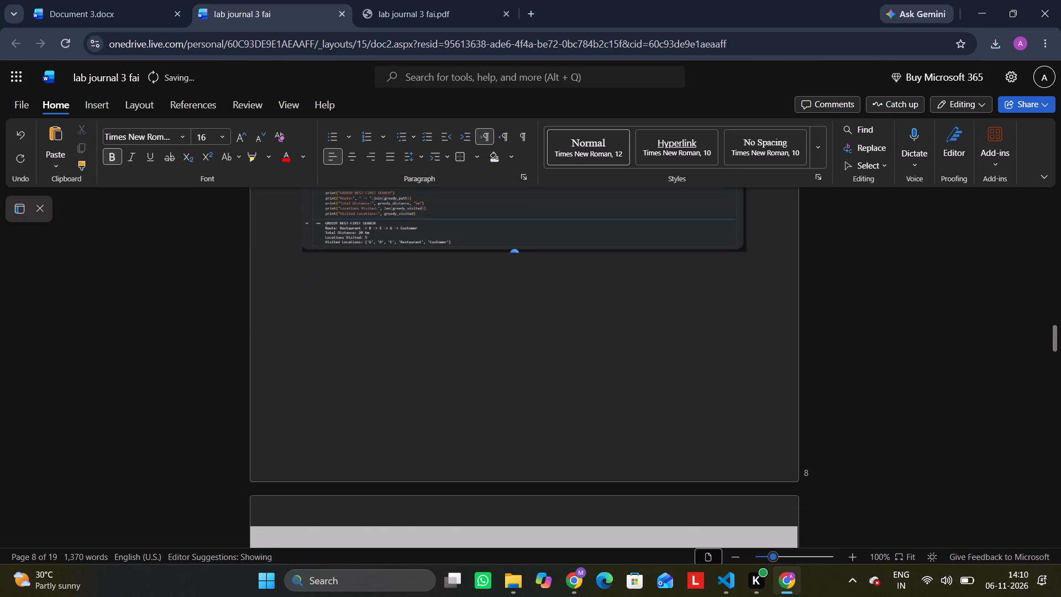
pyautogui.scroll(-4, 505, 334)
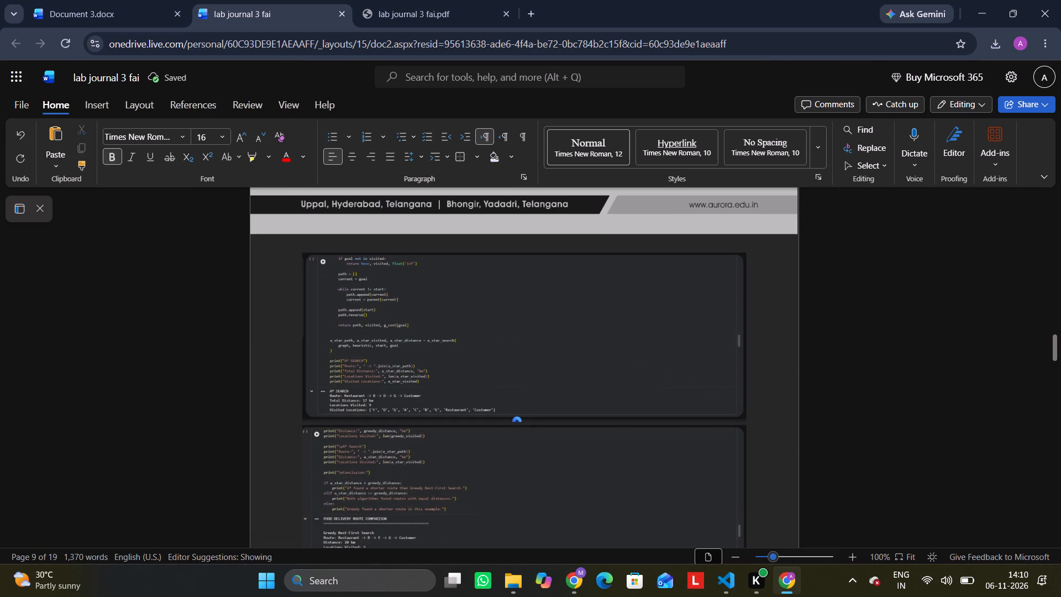
pyautogui.click(767, 409)
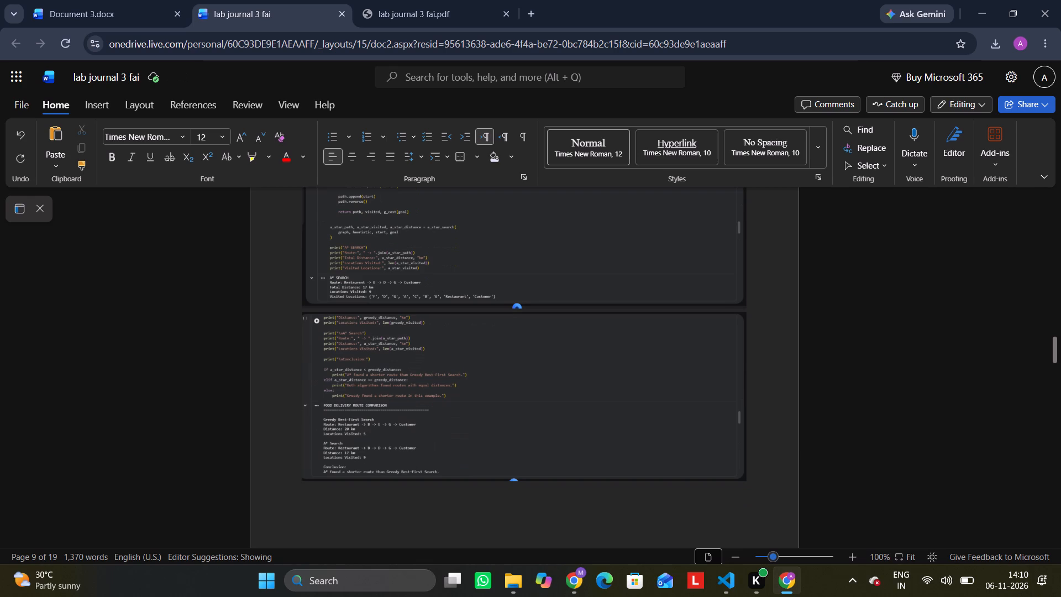
pyautogui.click(759, 287)
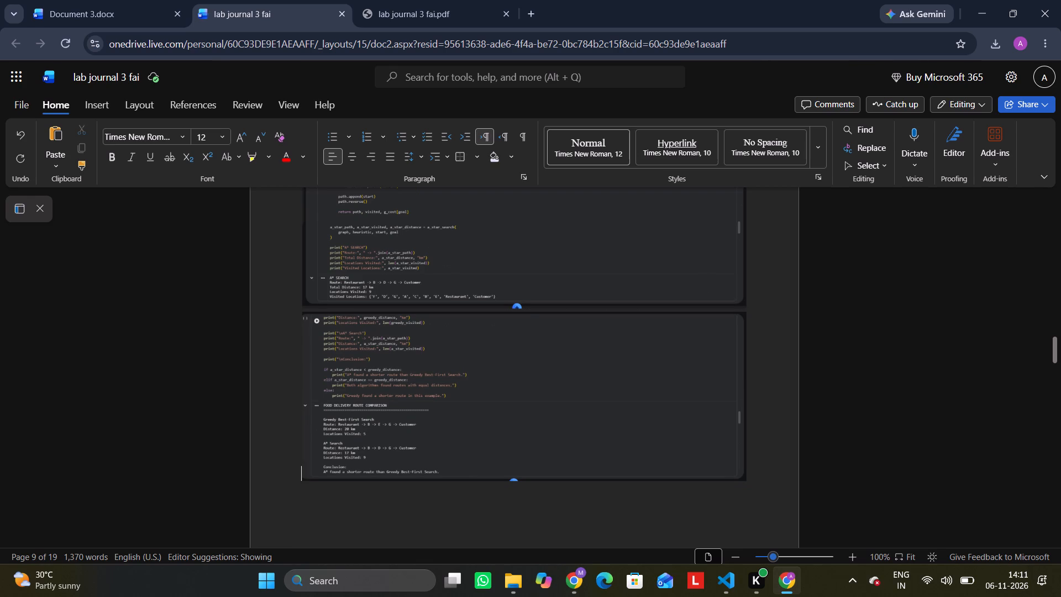
pyautogui.click(692, 271)
pyautogui.click(771, 311)
pyautogui.click(760, 299)
pyautogui.click(578, 376)
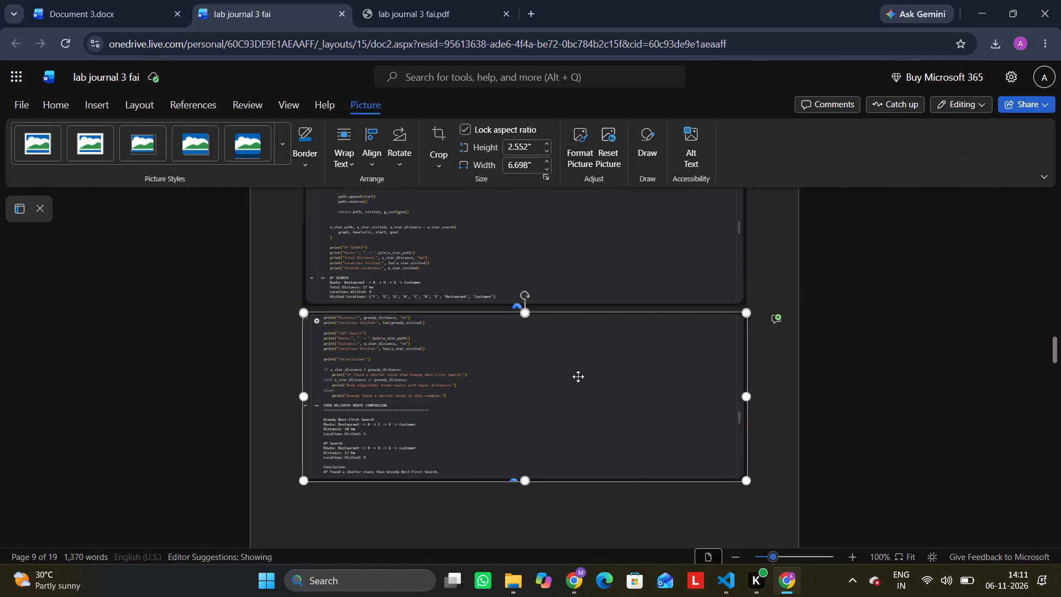
pyautogui.press('Return')
pyautogui.press('Return')
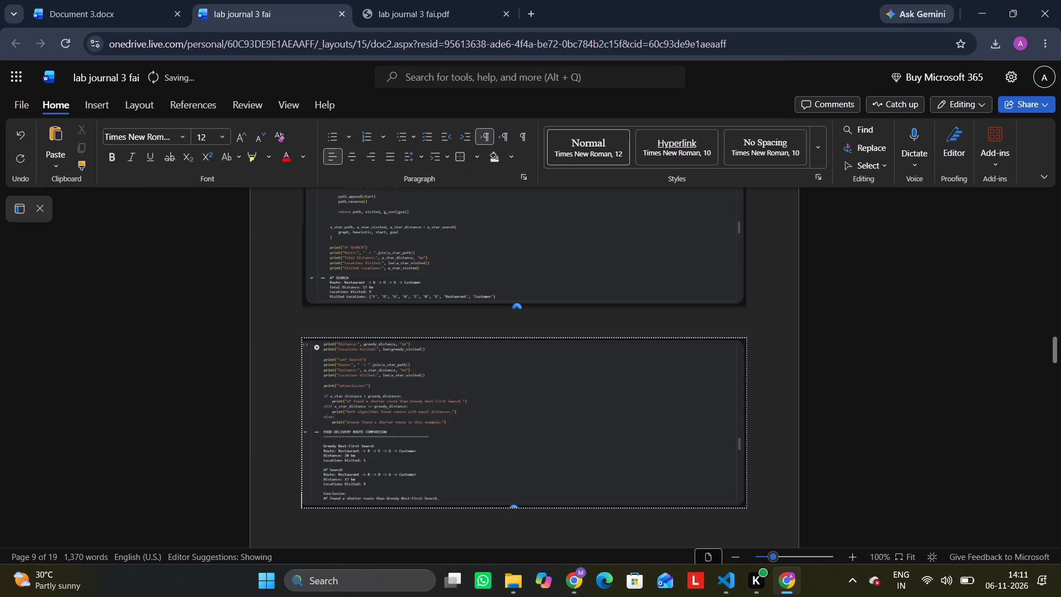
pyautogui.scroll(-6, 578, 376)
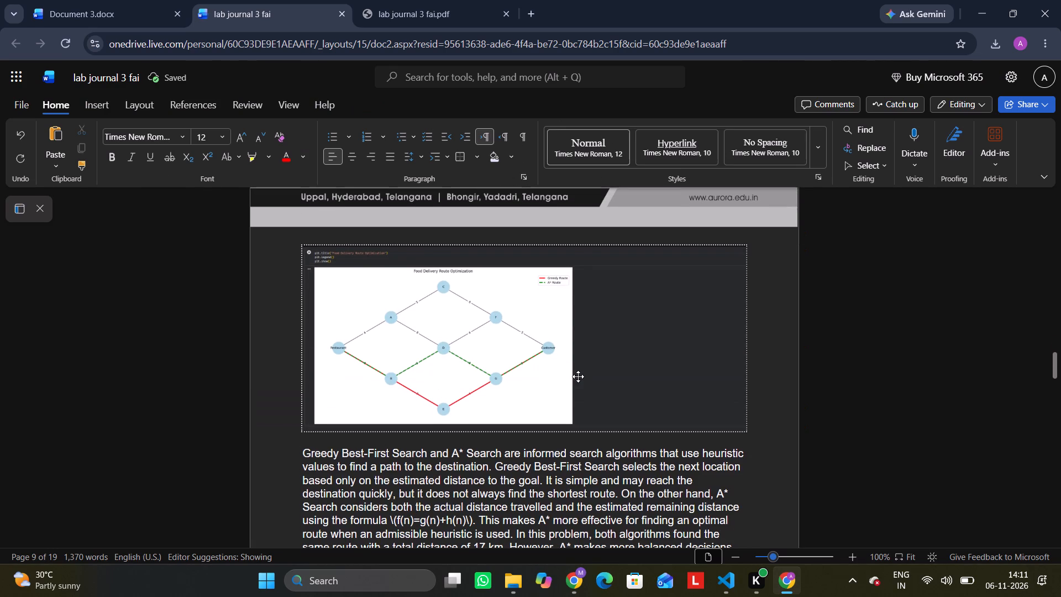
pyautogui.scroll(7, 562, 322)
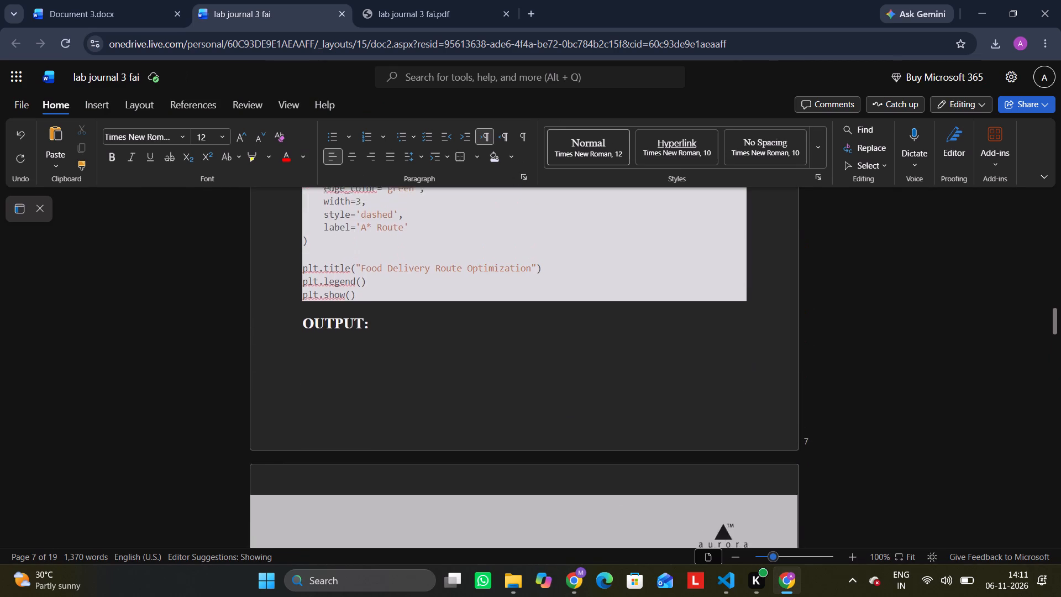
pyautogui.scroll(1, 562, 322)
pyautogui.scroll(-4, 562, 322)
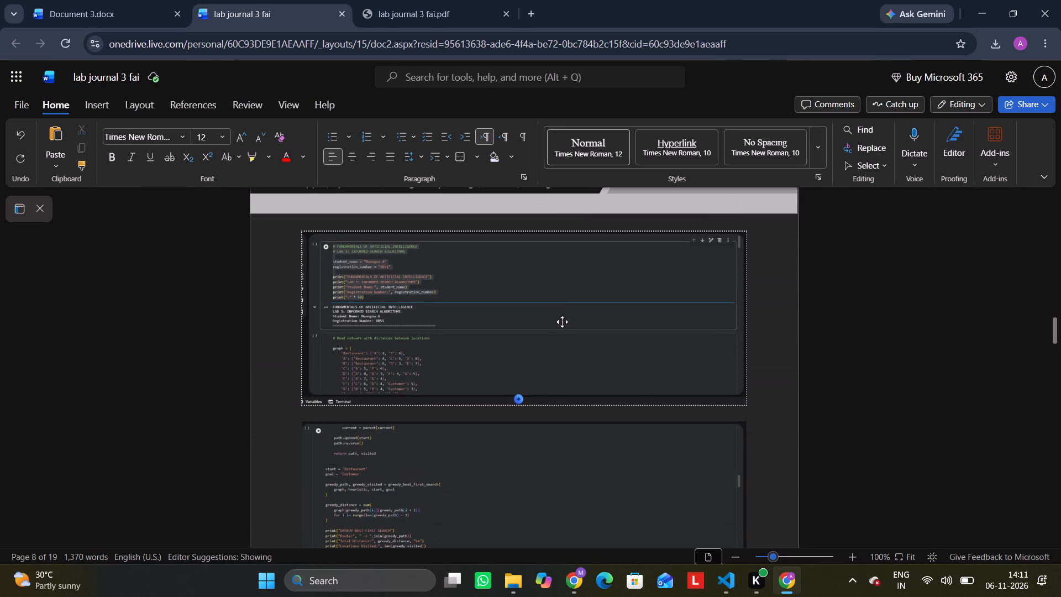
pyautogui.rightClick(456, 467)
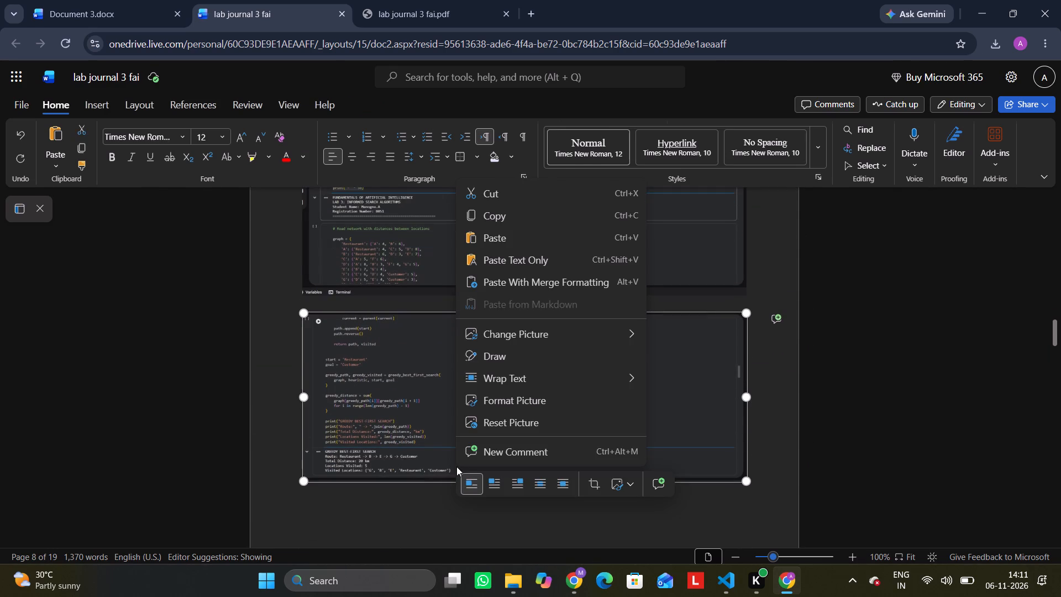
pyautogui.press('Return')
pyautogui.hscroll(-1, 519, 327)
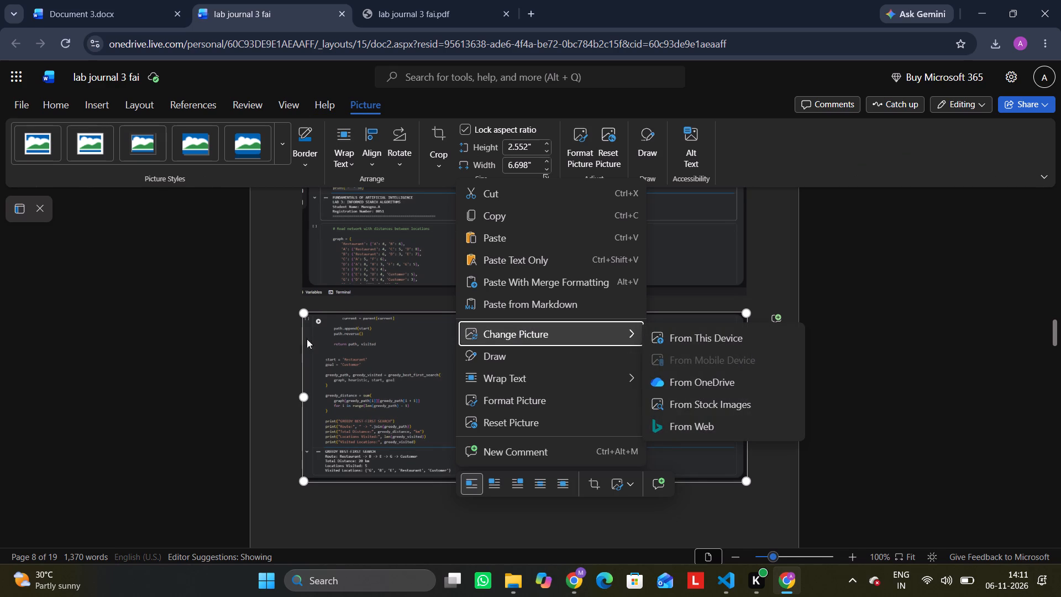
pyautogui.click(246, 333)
# Insert an "EXPLANATION:" line between the Food Delivery Route Optimization graph and the Greedy Best-First and A* Search paragraph.
pyautogui.scroll(-3, 386, 350)
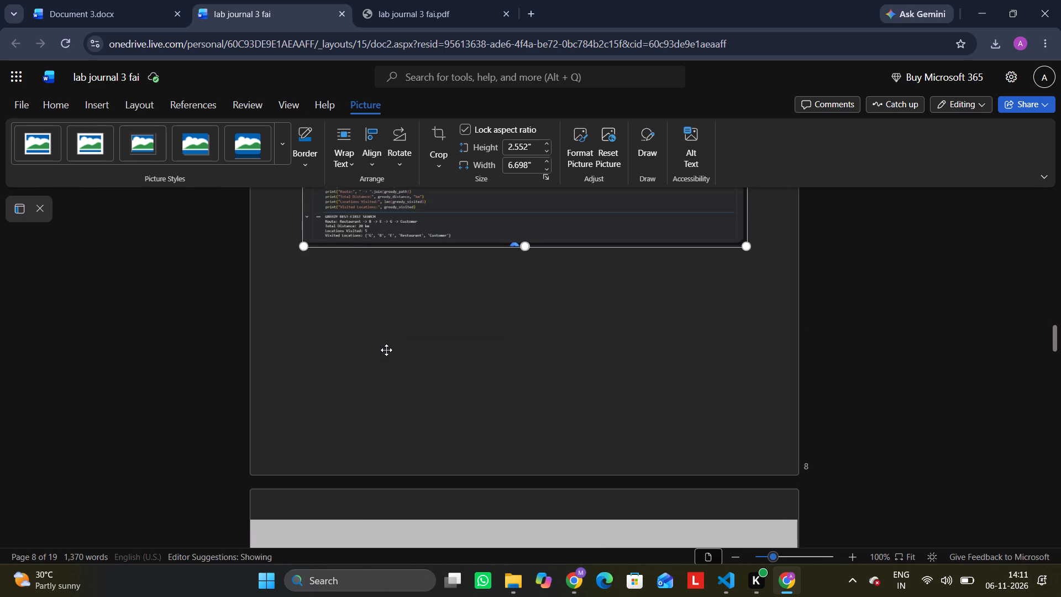
pyautogui.scroll(-3, 386, 350)
pyautogui.scroll(-2, 419, 421)
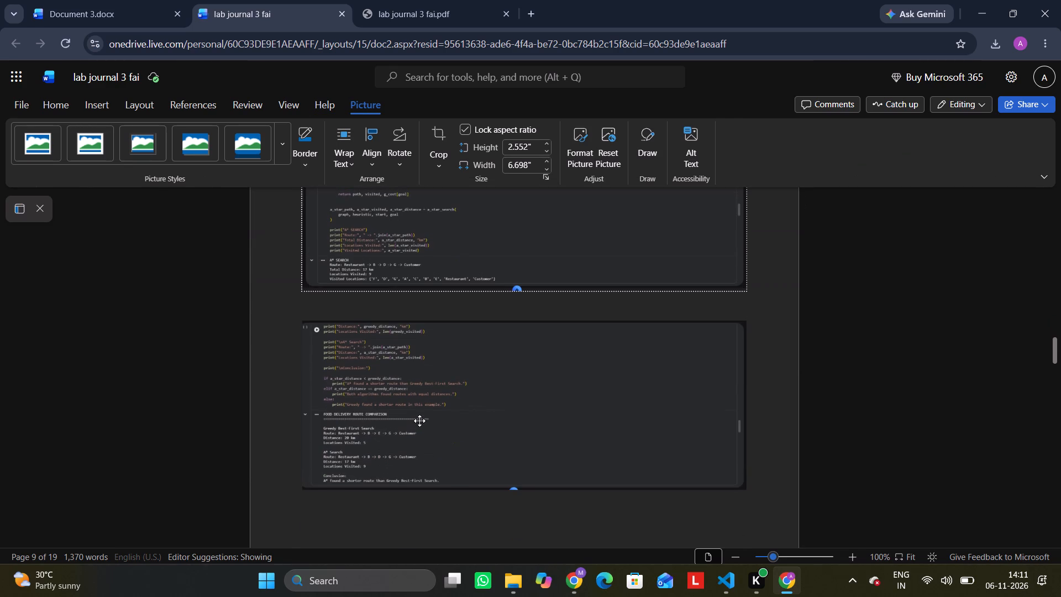
pyautogui.scroll(-1, 419, 421)
pyautogui.scroll(-5, 376, 387)
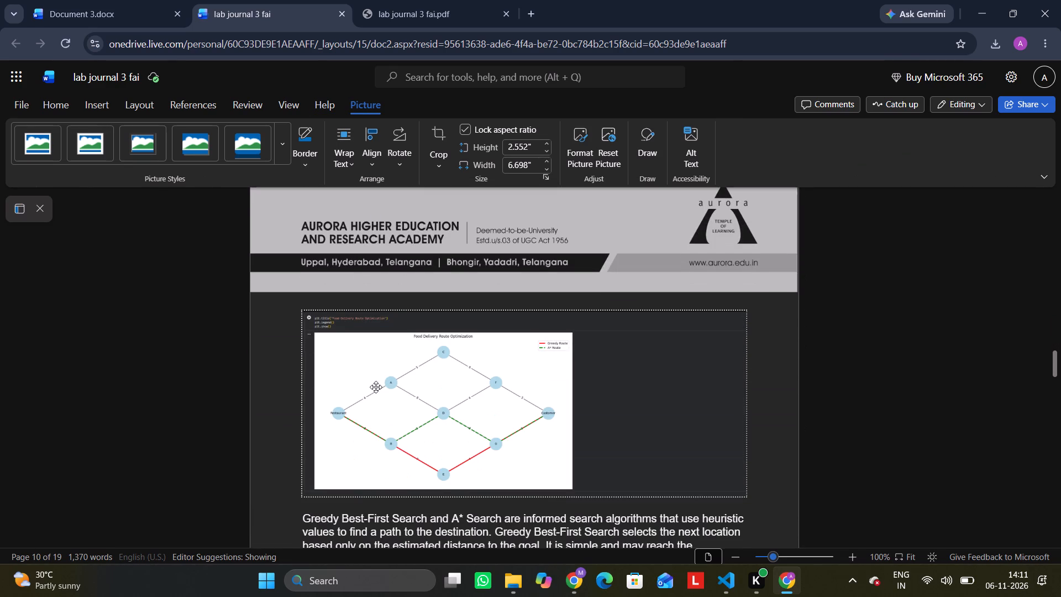
pyautogui.scroll(-1, 376, 387)
pyautogui.scroll(-2, 352, 443)
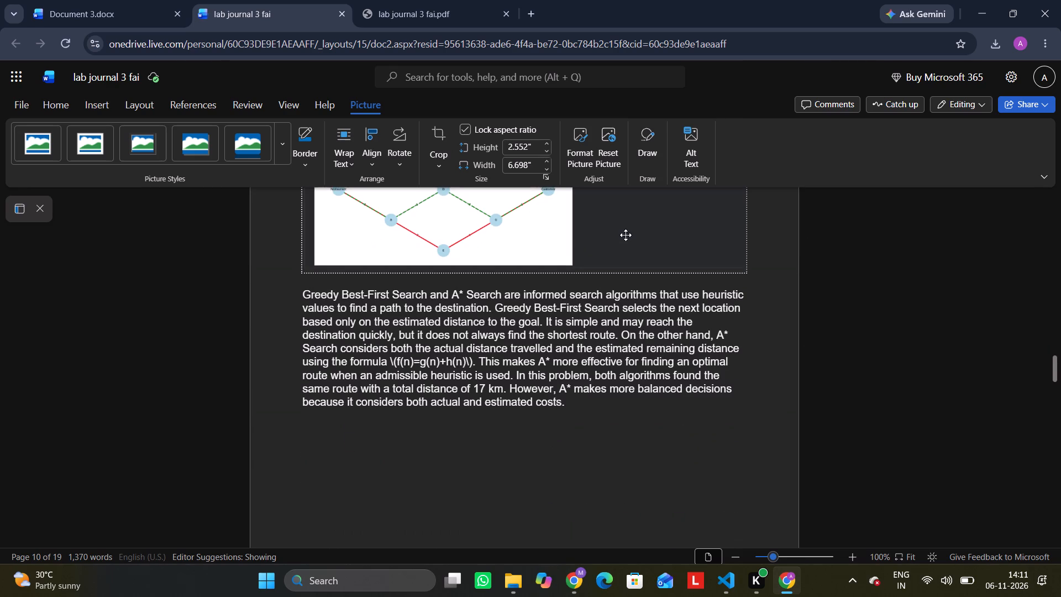
pyautogui.click(767, 269)
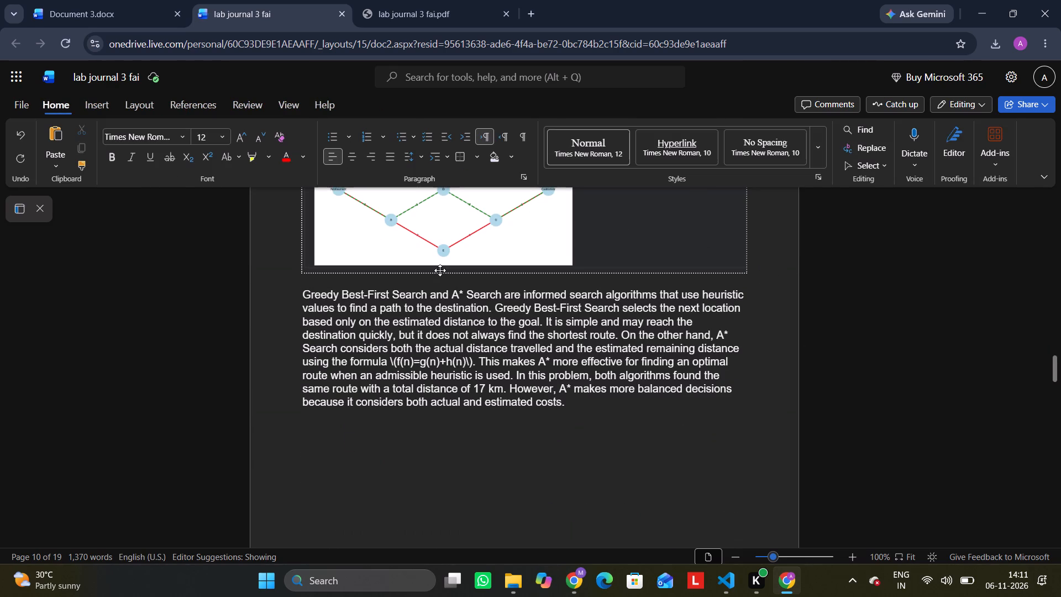
pyautogui.press('Return')
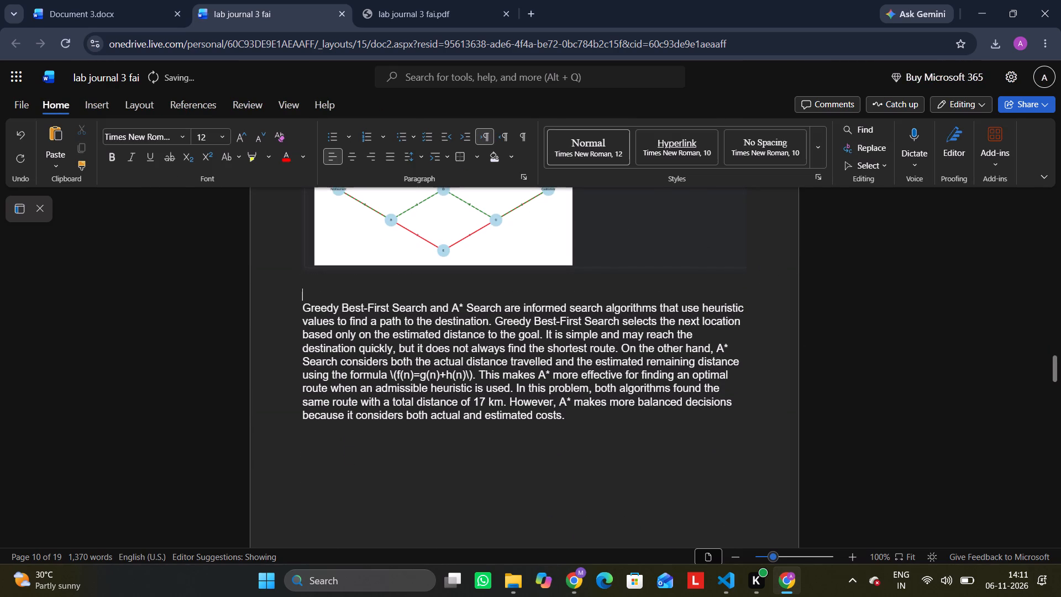
pyautogui.write('ex')
pyautogui.press('BackSpace')
pyautogui.press('BackSpace')
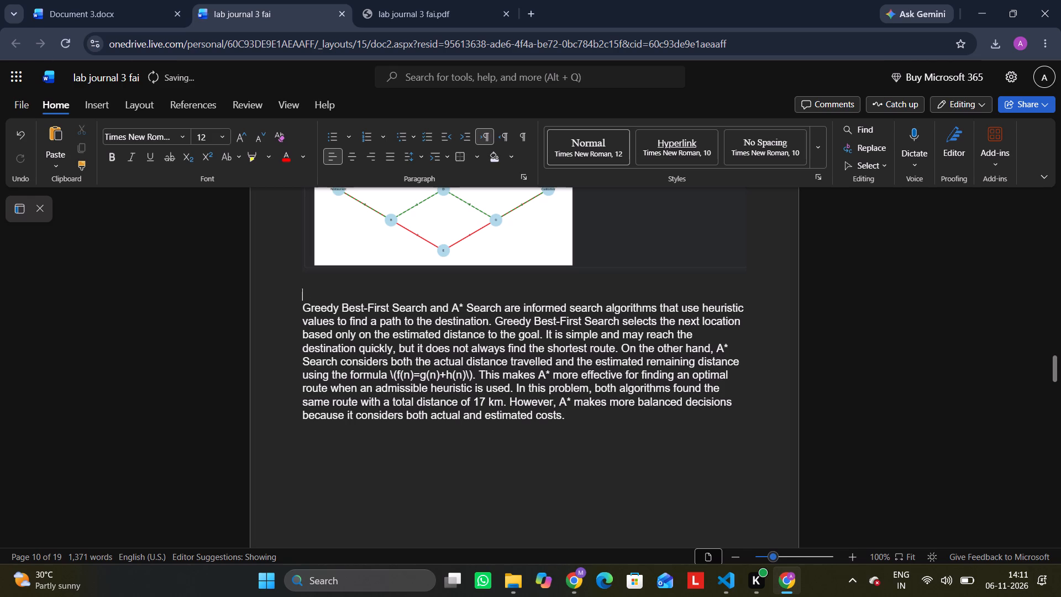
pyautogui.write('EXPLAN')
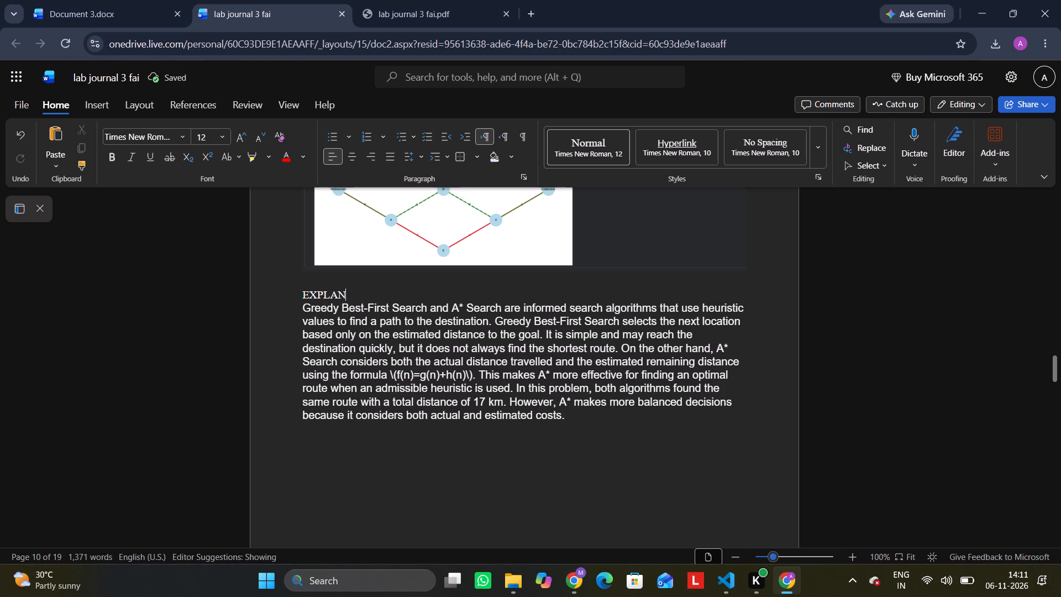
pyautogui.write('ATION')
pyautogui.hotkey('shift', ':')
pyautogui.press('Return')
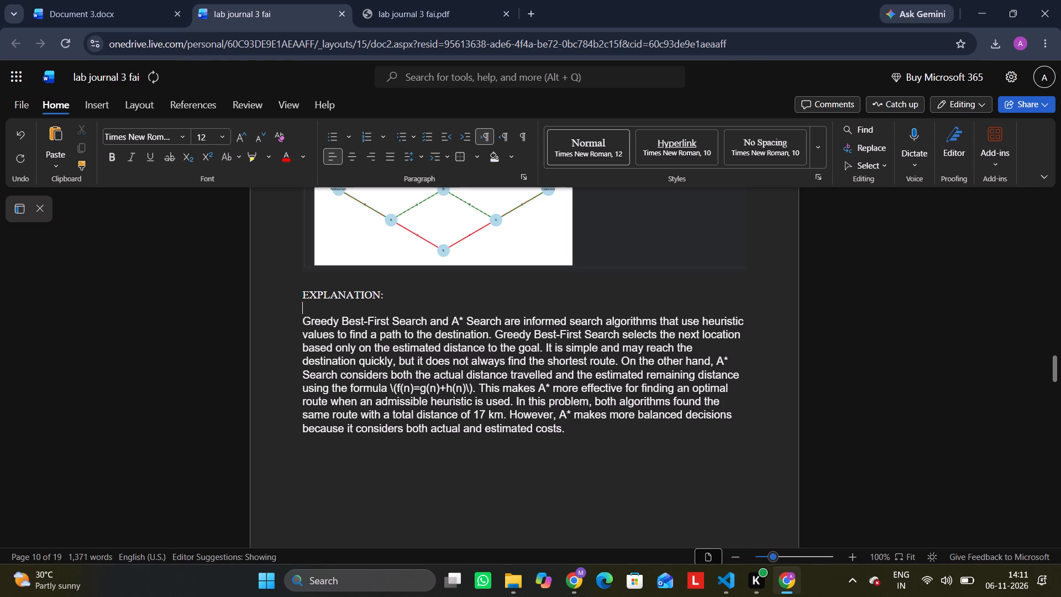
# Make the "EXPLANATION:" label under the Food Delivery graph bold.
pyautogui.moveTo(387, 292); pyautogui.dragTo(297, 293)
pyautogui.click(416, 266)
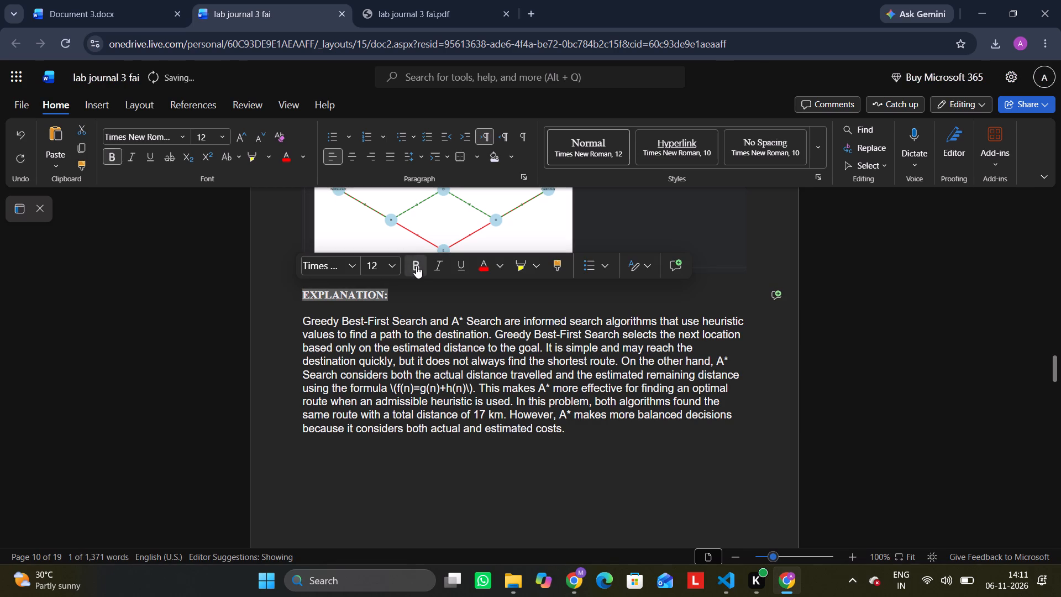
pyautogui.click(454, 473)
# Try to add blank lines between the Hill-Climbing Search and Beam Search output screenshots in Problem 2.
pyautogui.scroll(-6, 454, 473)
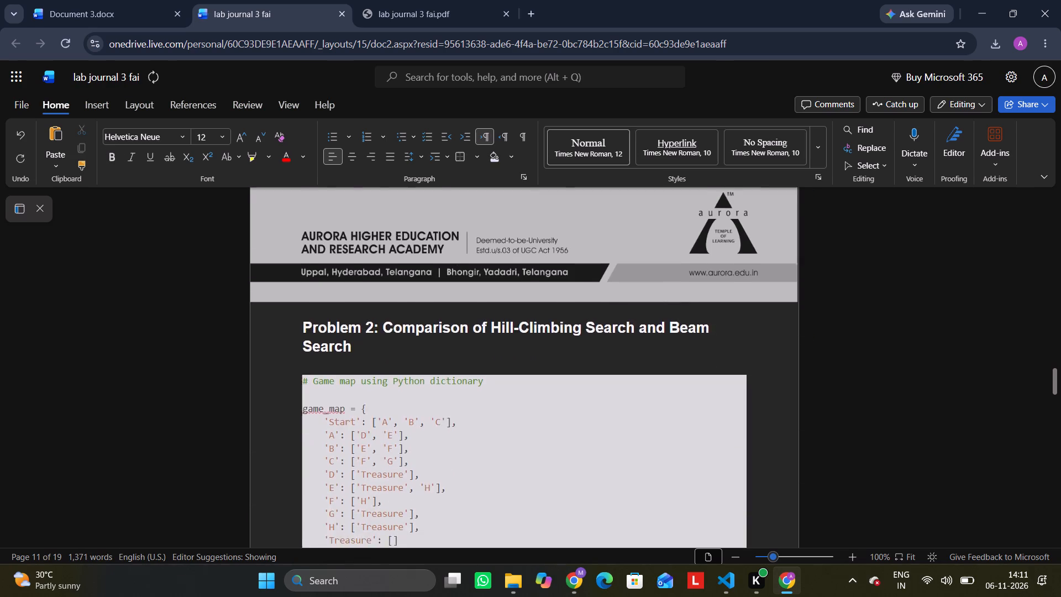
pyautogui.scroll(-8, 454, 473)
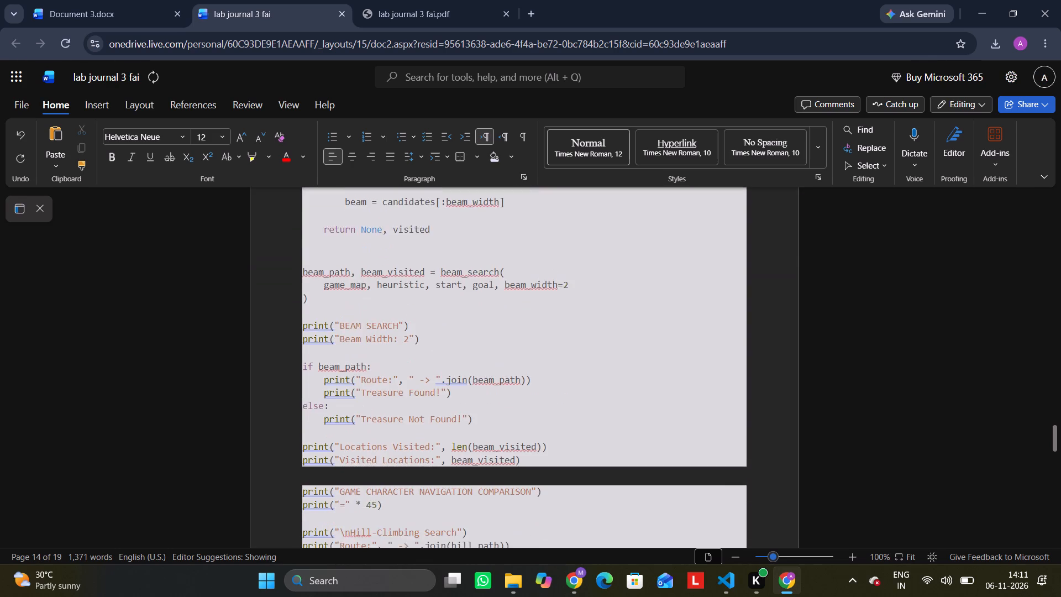
pyautogui.scroll(-7, 454, 473)
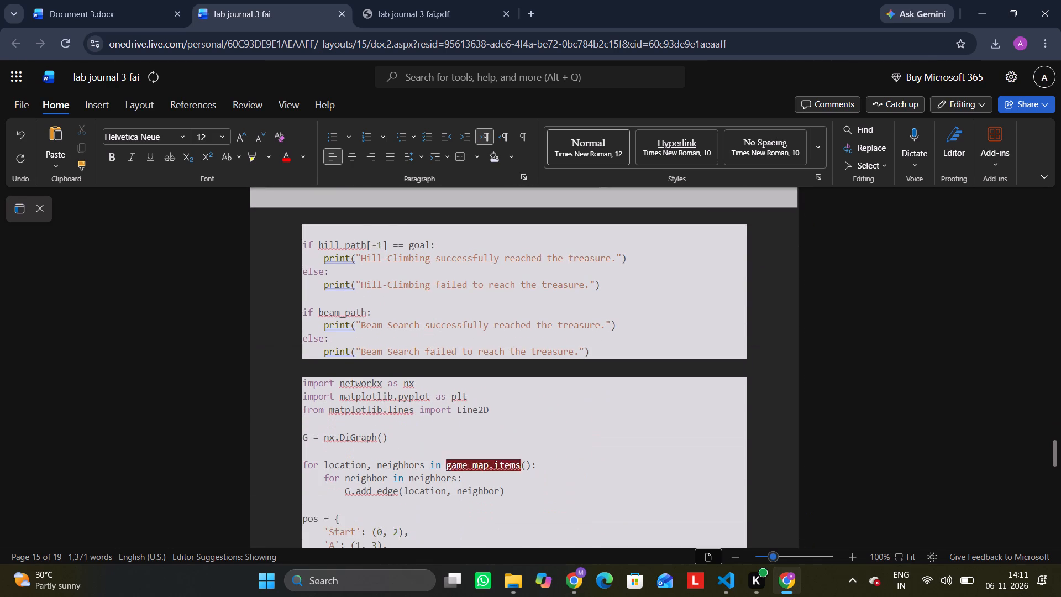
pyautogui.scroll(-7, 459, 445)
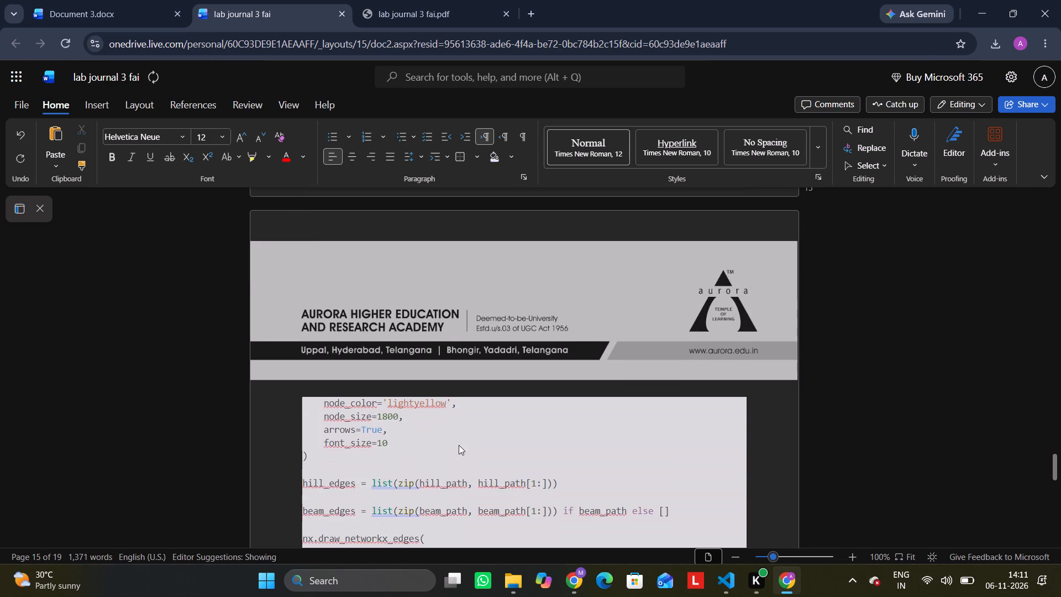
pyautogui.scroll(-6, 459, 445)
pyautogui.scroll(1, 459, 445)
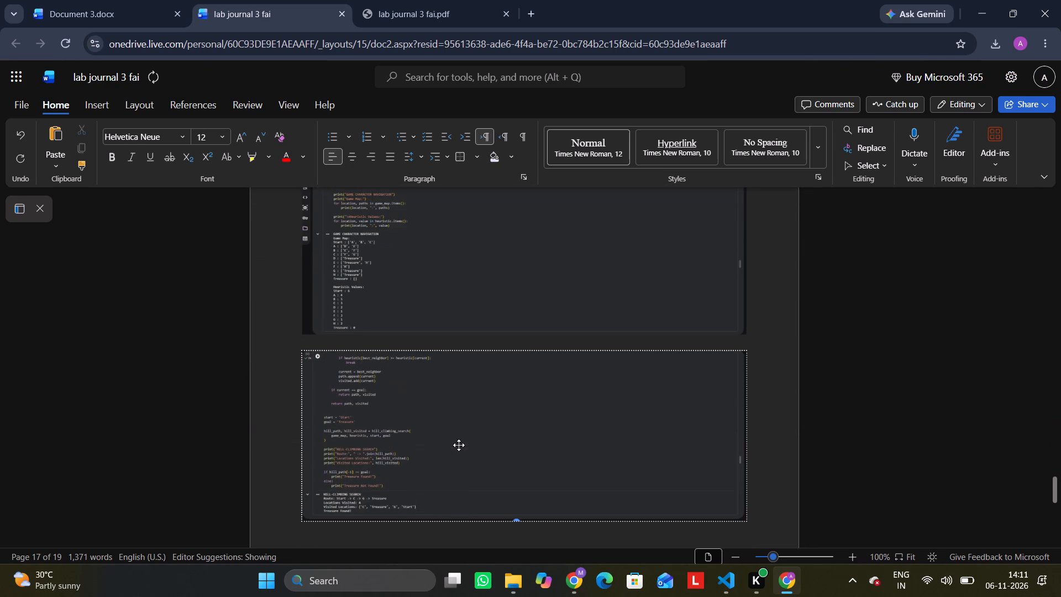
pyautogui.scroll(1, 459, 445)
pyautogui.click(532, 456)
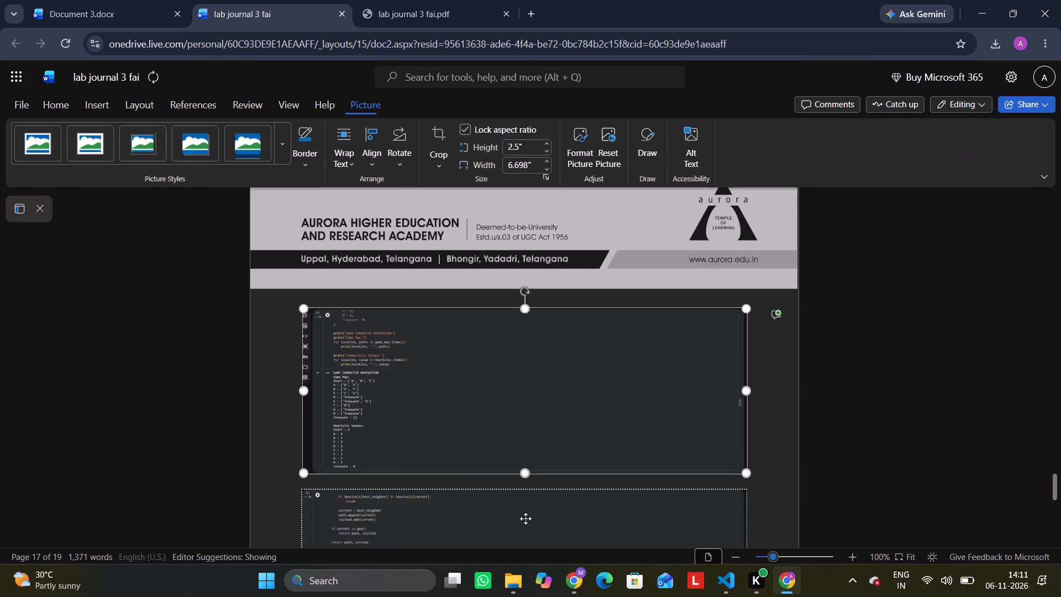
pyautogui.click(525, 519)
pyautogui.press('Return')
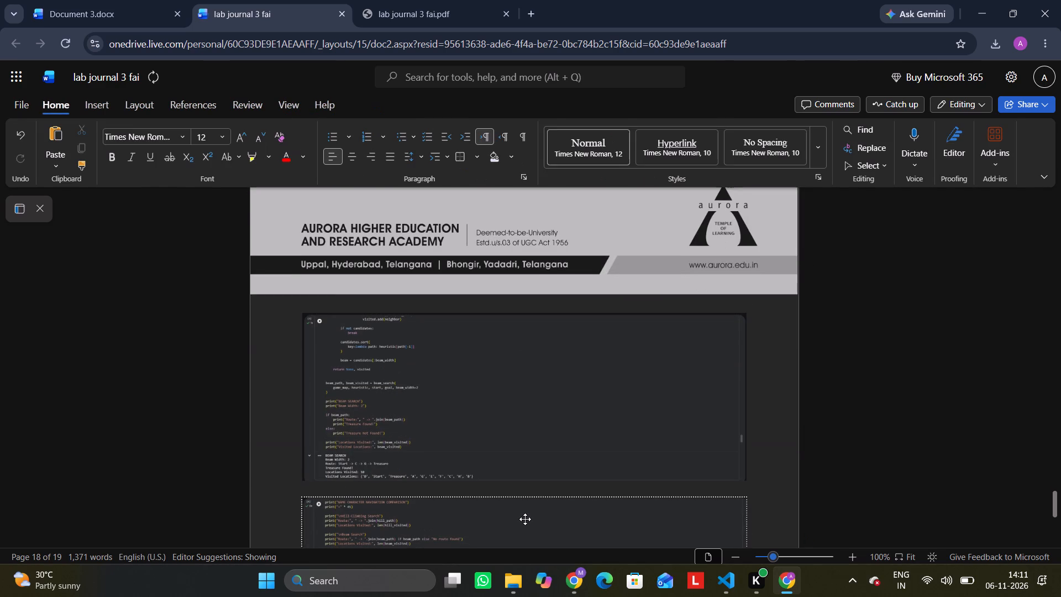
pyautogui.press('Return')
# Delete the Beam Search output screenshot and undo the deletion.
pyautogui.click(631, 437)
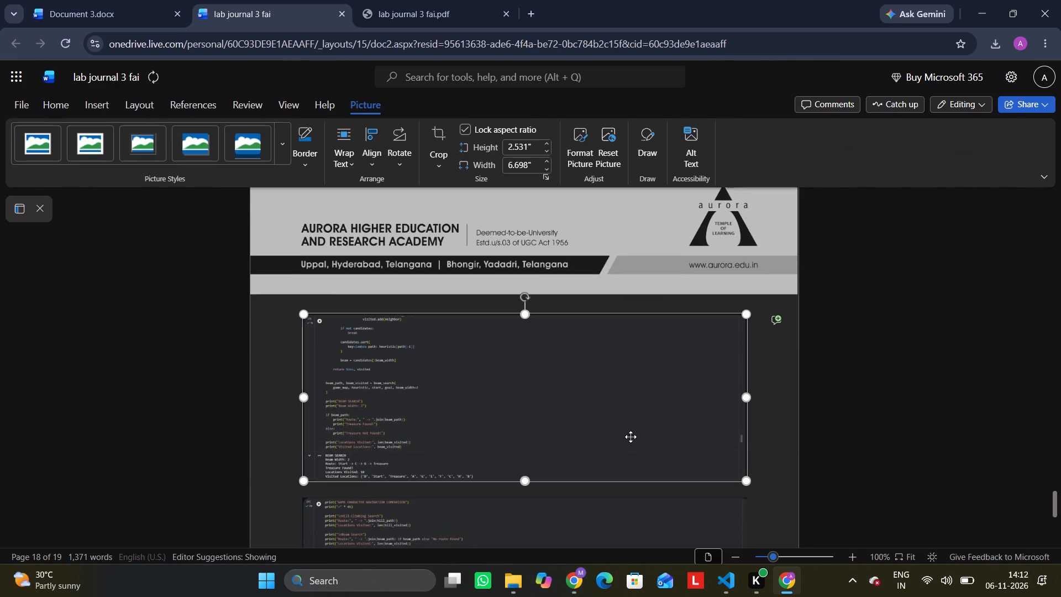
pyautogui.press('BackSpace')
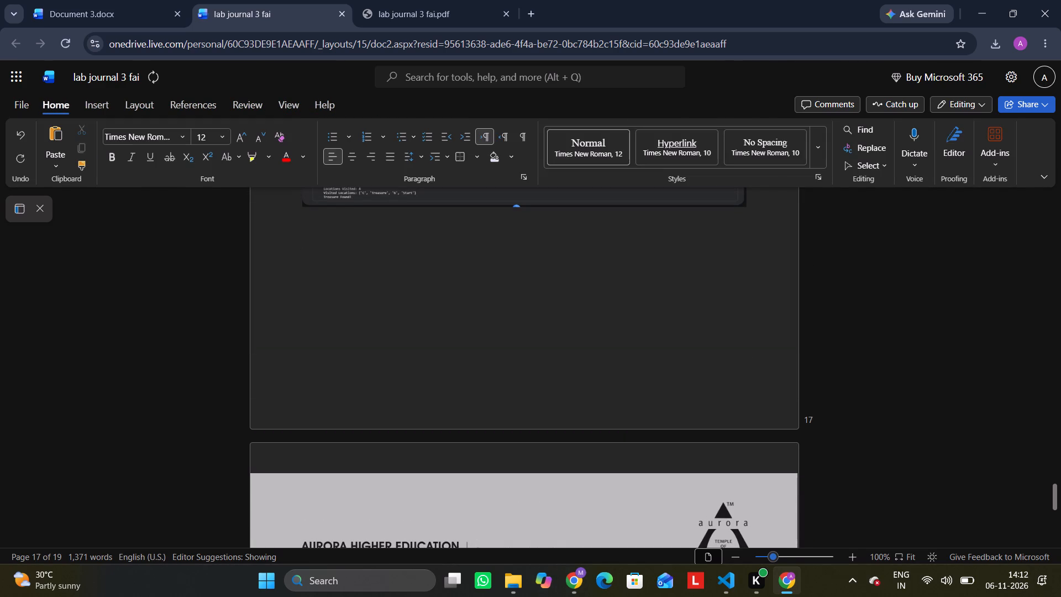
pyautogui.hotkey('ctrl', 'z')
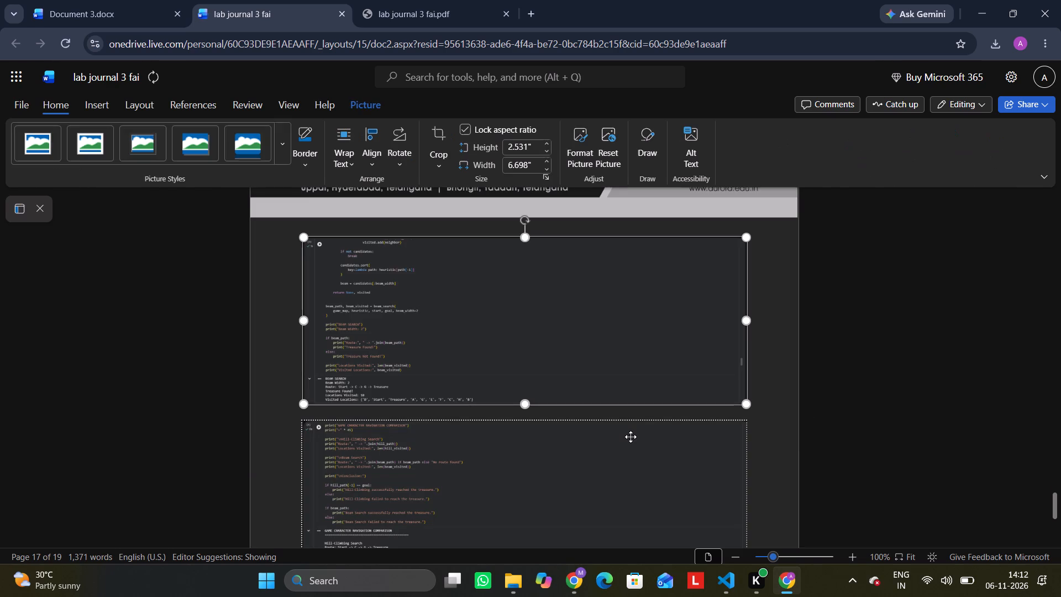
# Insert two blank lines after the Beam Search output screenshot and a line break after the Game Character Navigation Comparison screenshot.
pyautogui.click(768, 380)
pyautogui.click(759, 400)
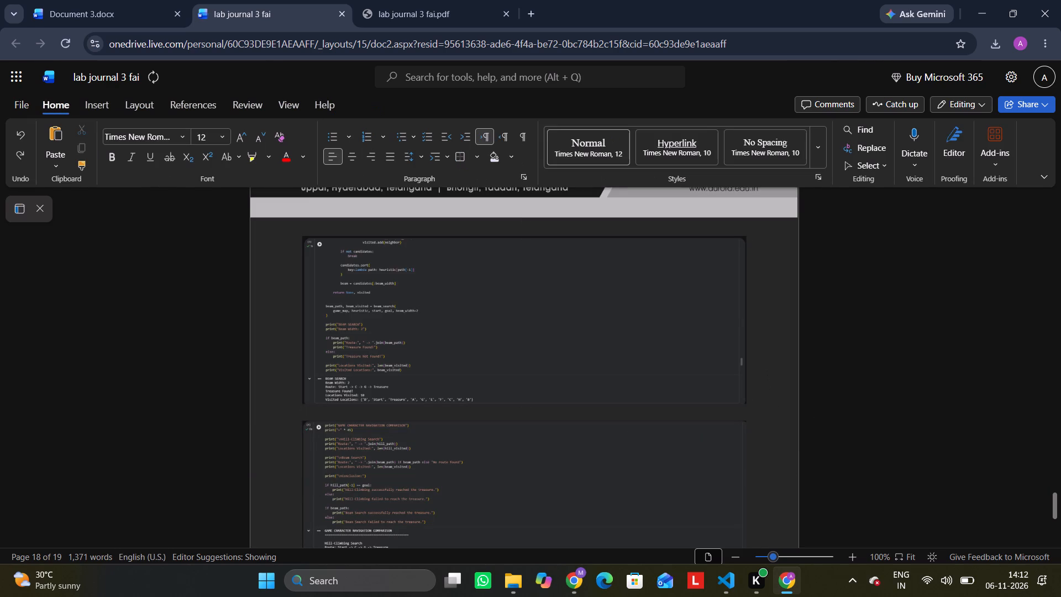
pyautogui.press('Return')
pyautogui.press('Return')
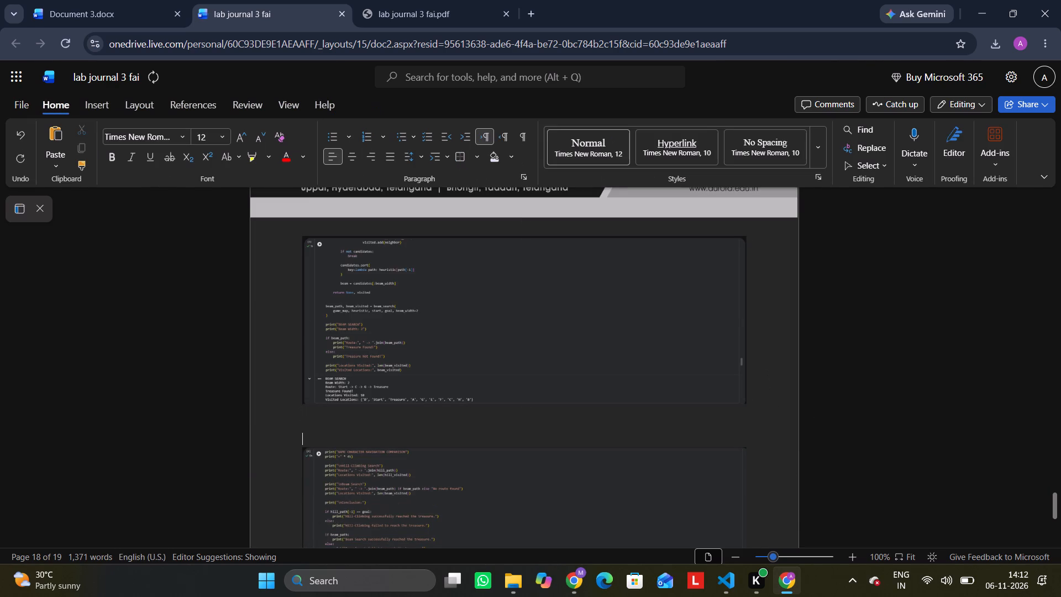
pyautogui.scroll(-3, 759, 400)
pyautogui.click(347, 329)
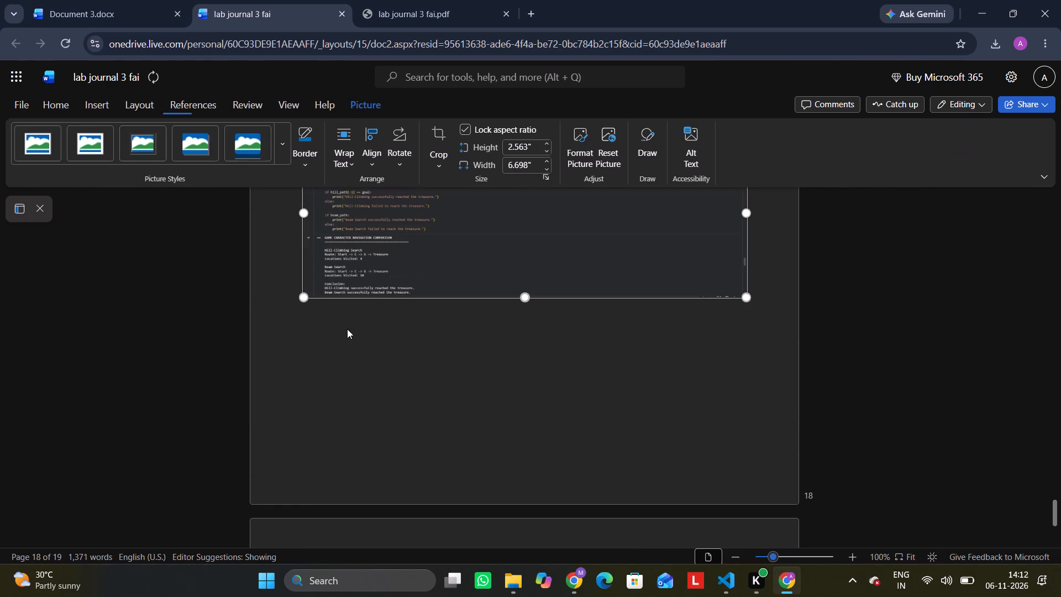
pyautogui.press('Return')
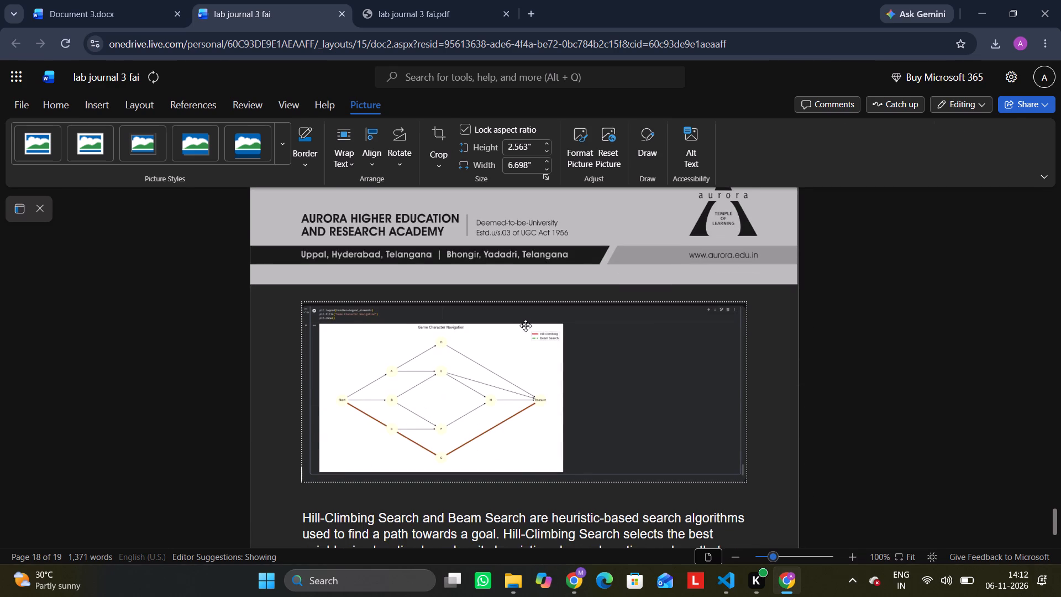
# Insert an "EXPLANATION:" line between the Game Character Navigation graph and the Hill-Climbing and Beam Search paragraph.
pyautogui.scroll(-6, 526, 326)
pyautogui.scroll(2, 526, 326)
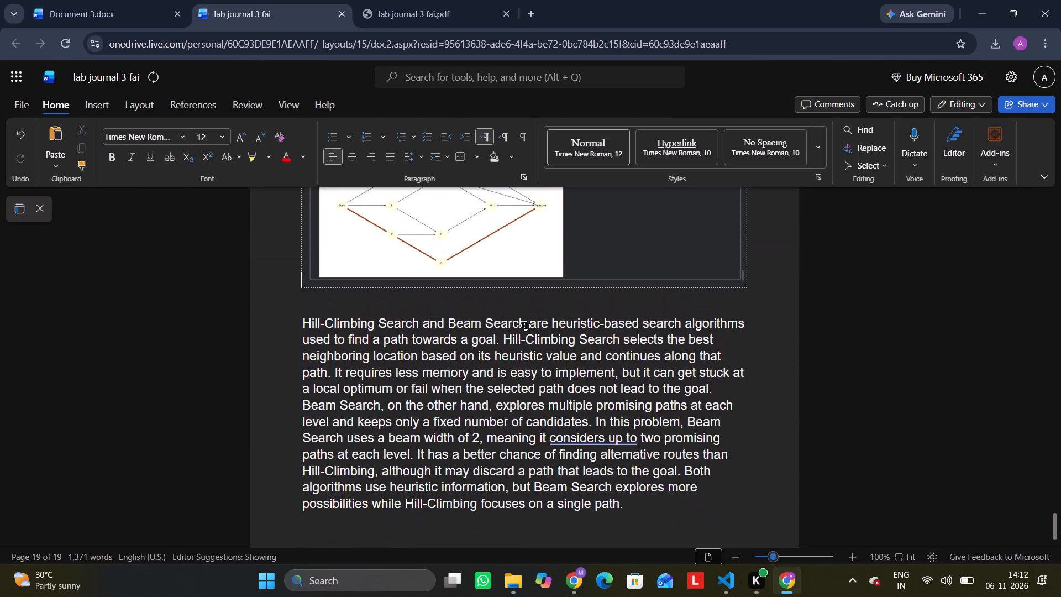
pyautogui.click(358, 309)
pyautogui.write('EXPLANATION')
pyautogui.hotkey('shift', ':')
pyautogui.press('Return')
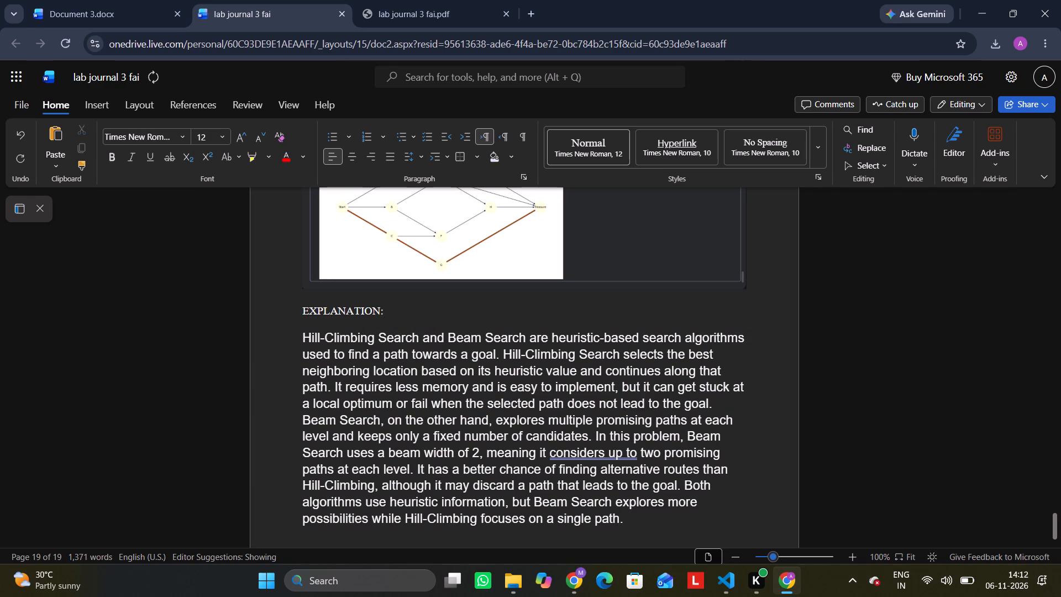
# Format the "EXPLANATION:" label under the Game Character Navigation graph as bold, size 14.
pyautogui.moveTo(301, 314); pyautogui.dragTo(392, 311)
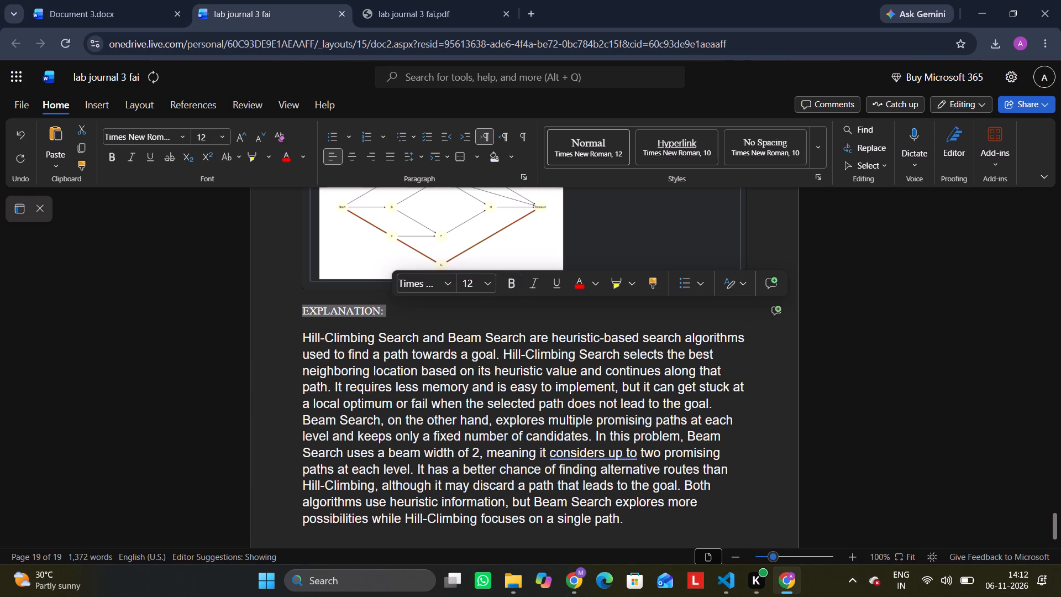
pyautogui.click(486, 291)
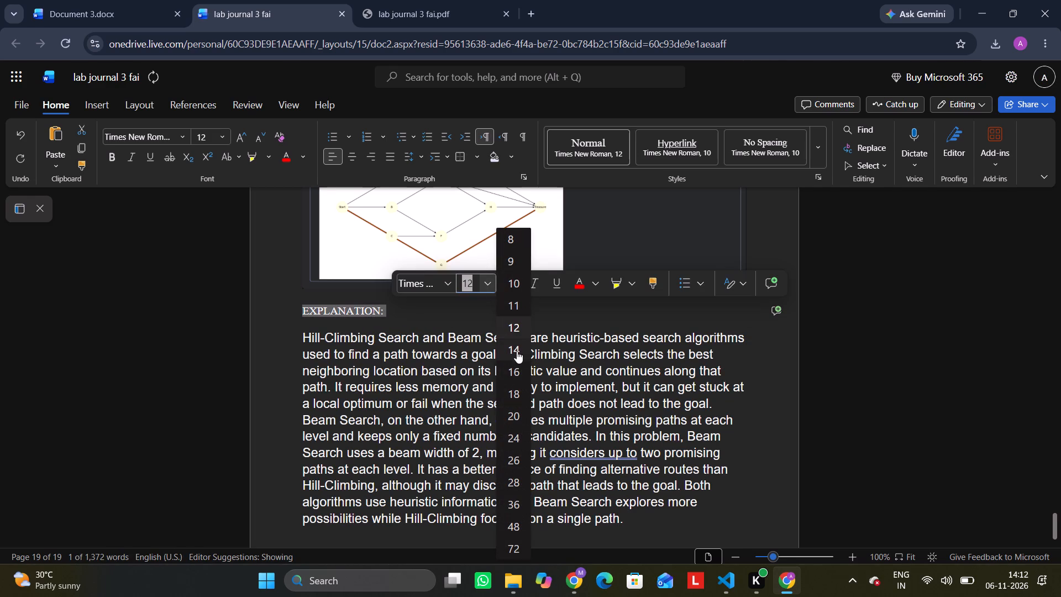
pyautogui.click(517, 351)
pyautogui.click(514, 289)
pyautogui.click(454, 312)
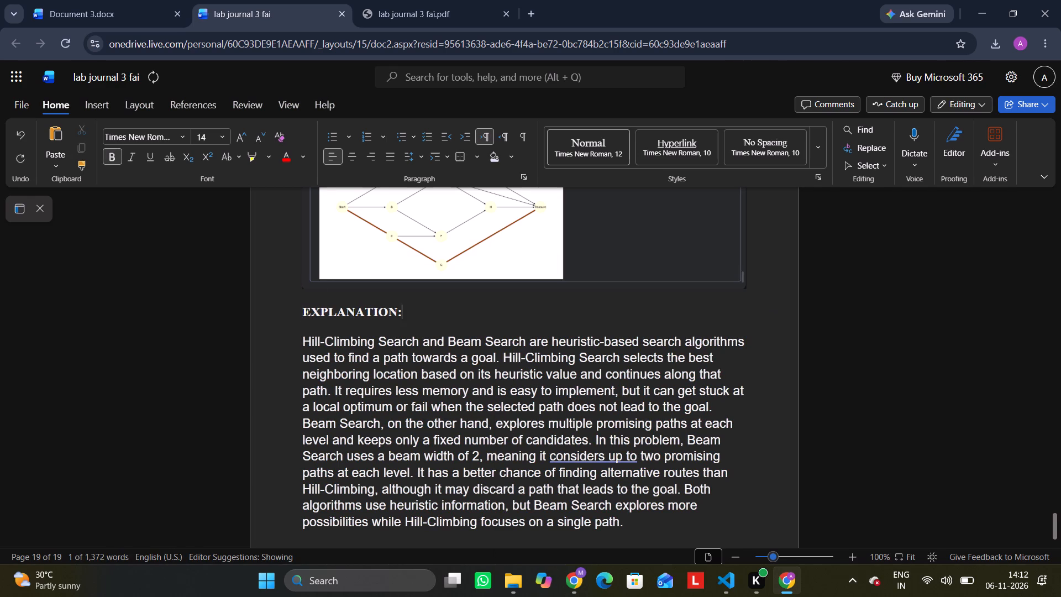
# Export the revised journal as a PDF download without comments.
pyautogui.scroll(4, 296, 273)
pyautogui.scroll(18, 296, 273)
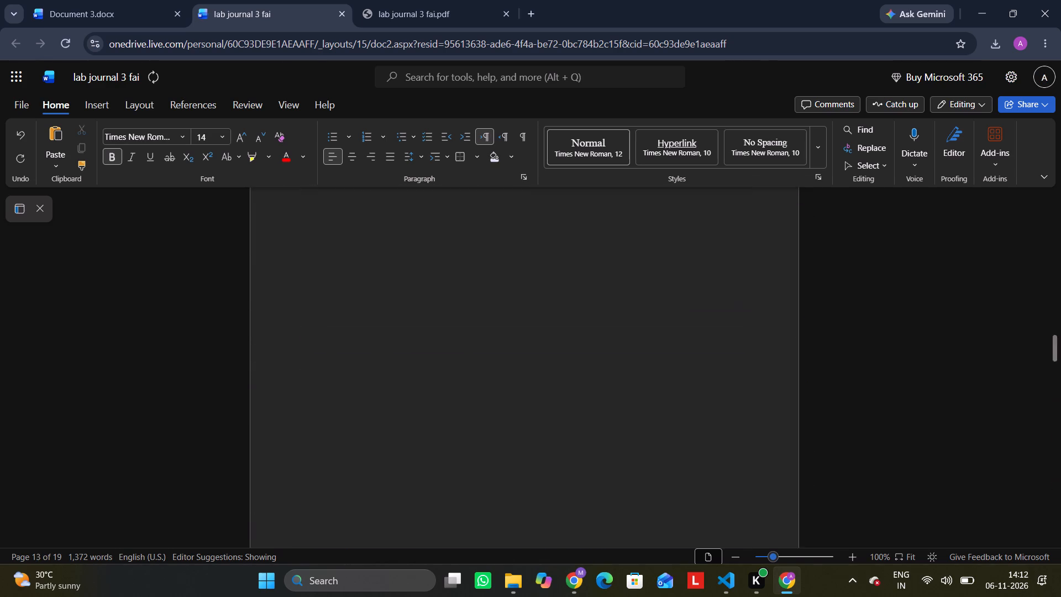
pyautogui.scroll(5, 296, 273)
pyautogui.click(21, 107)
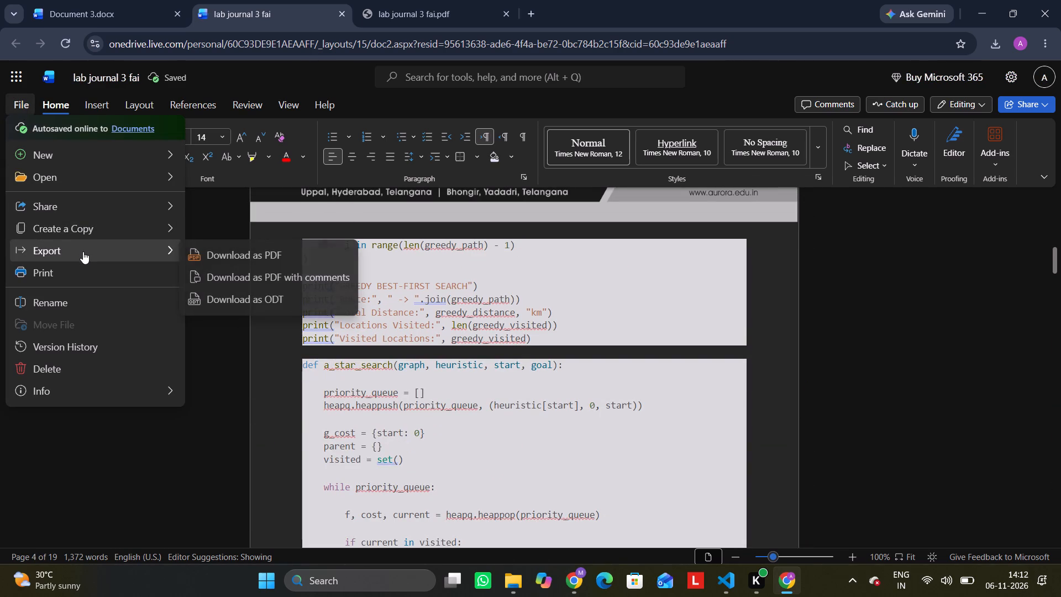
pyautogui.click(217, 253)
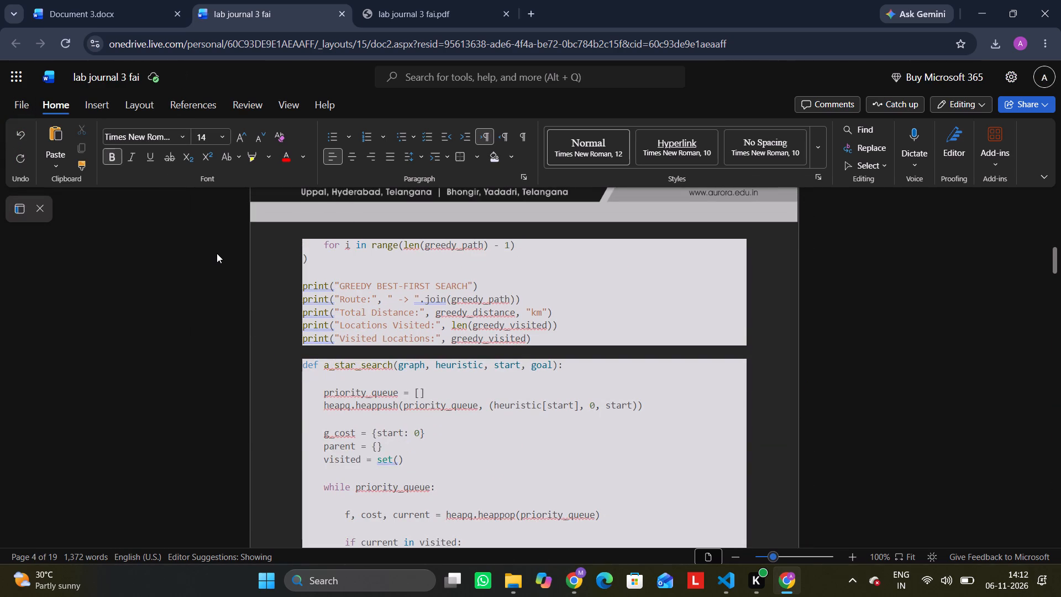